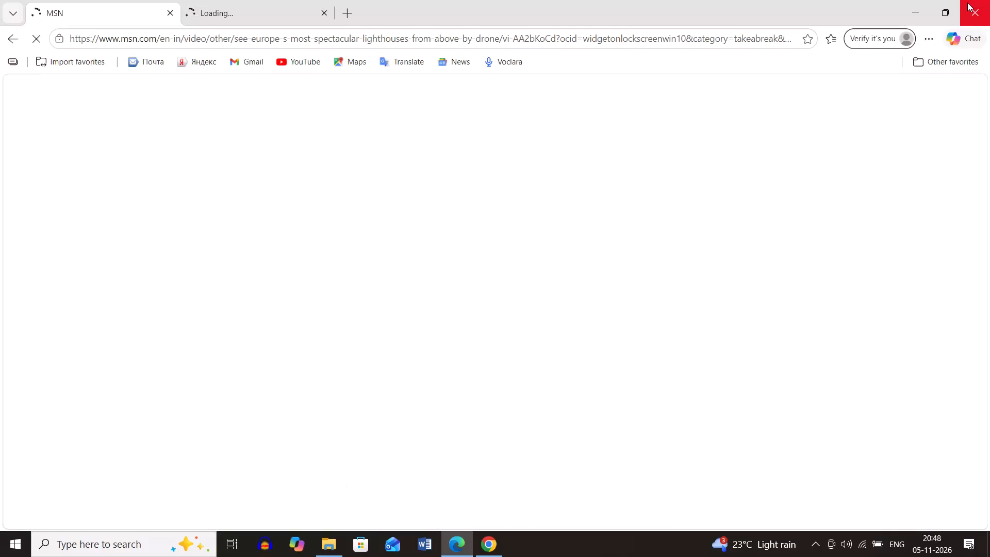
# Close the Microsoft Edge window showing the MSN page and return to the Black Vintage Style Cocktail Menu design in Chrome.
pyautogui.click(967, 3)
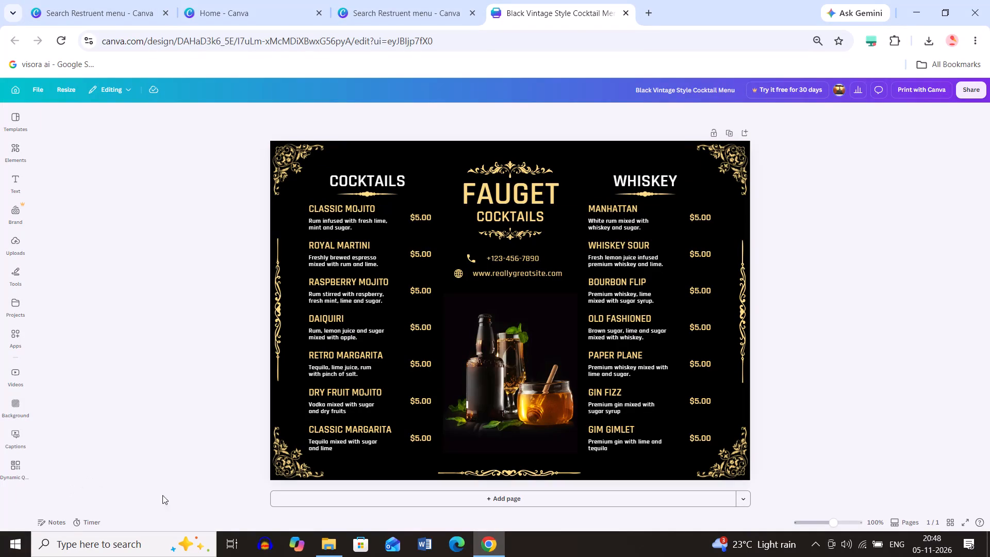
pyautogui.click(587, 522)
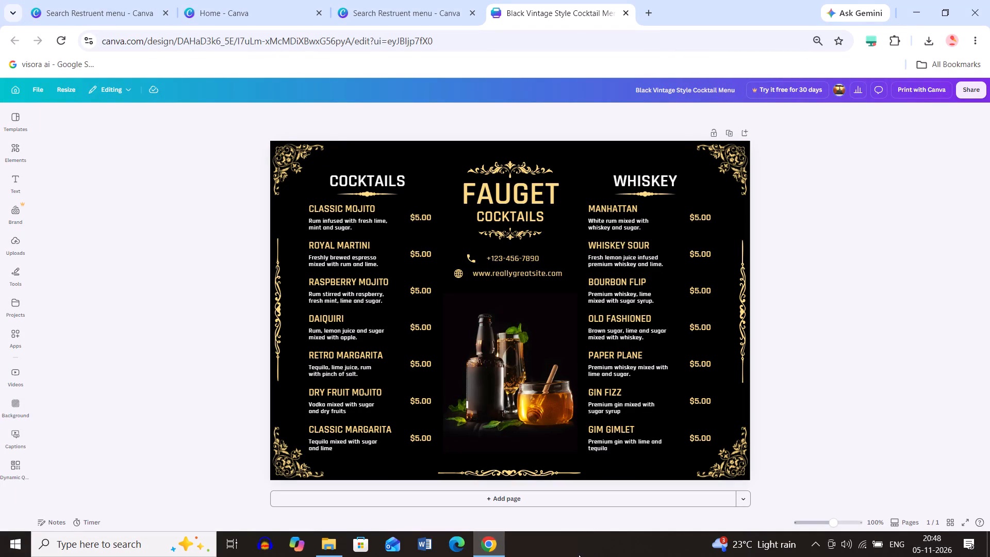
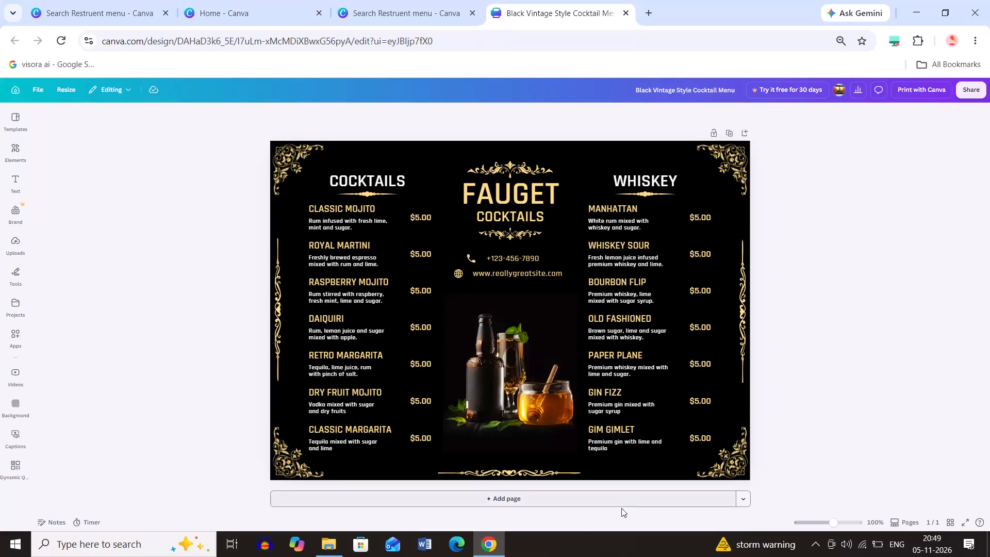
# Replace the FAUGET title at the top centre of the menu with "Royal Indian".
pyautogui.click(533, 194)
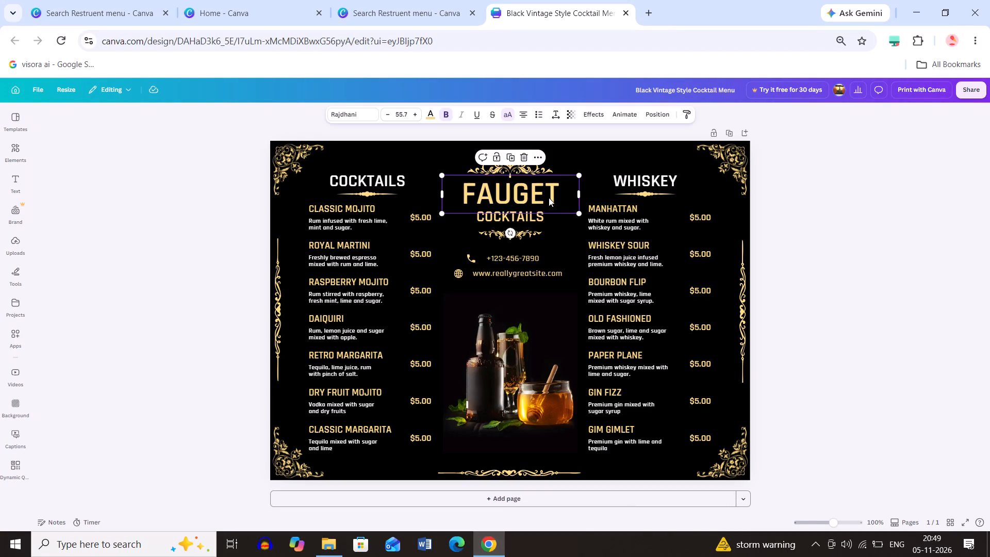
pyautogui.click(549, 198)
pyautogui.press('BackSpace')
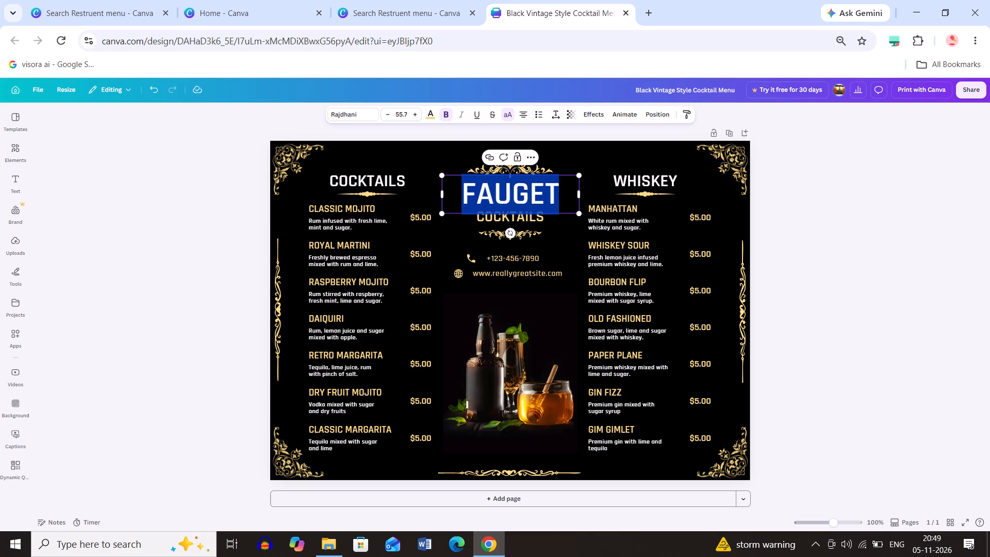
pyautogui.hotkey('shift', 'r')
pyautogui.write('oyal')
pyautogui.press('space')
pyautogui.write('Indci')
pyautogui.press('BackSpace')
pyautogui.press('BackSpace')
pyautogui.press('BackSpace')
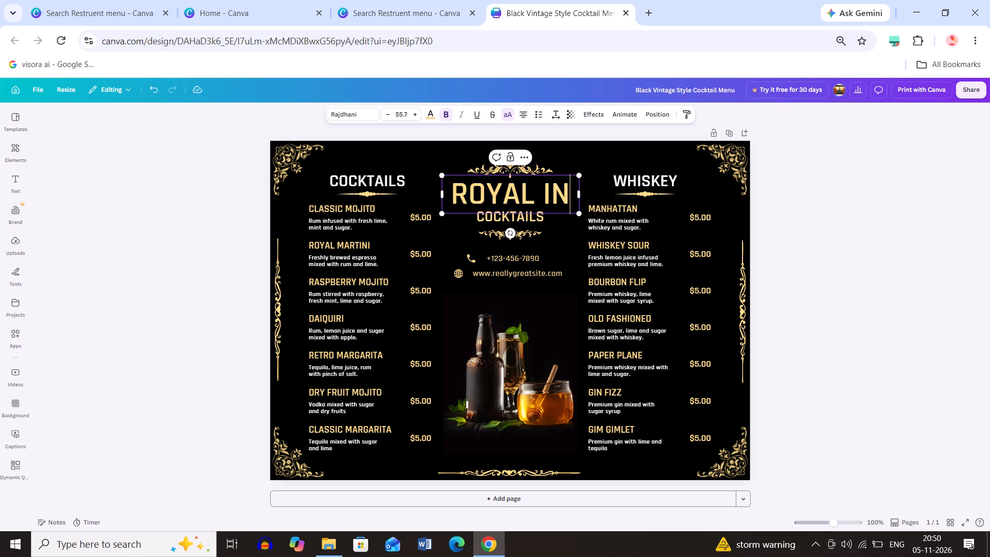
pyautogui.write('di')
pyautogui.write('an')
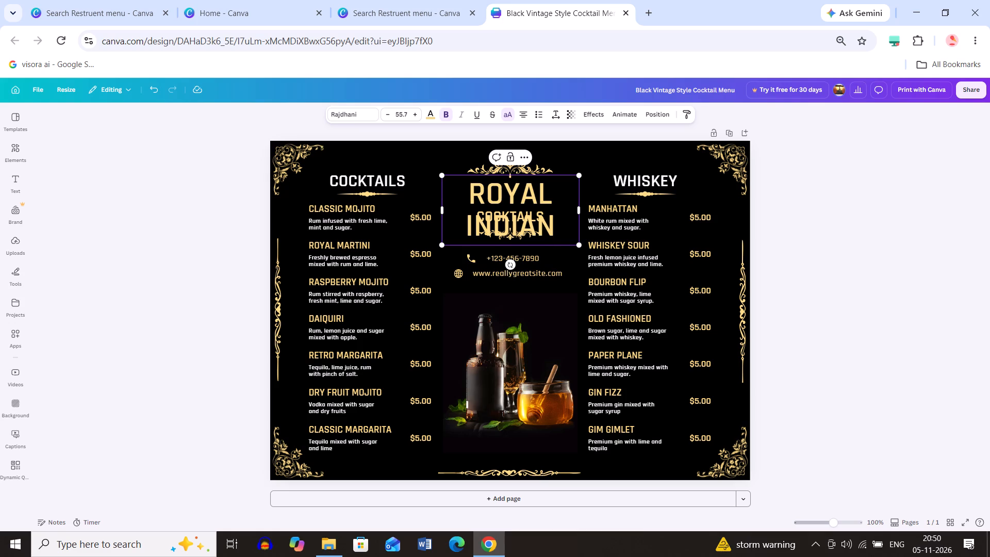
# Set the ROYAL INDIAN title's font size to 27 and nudge it slightly down, just below the top ornament.
pyautogui.moveTo(564, 223); pyautogui.dragTo(505, 201)
pyautogui.moveTo(505, 201); pyautogui.dragTo(471, 189)
pyautogui.click(402, 112)
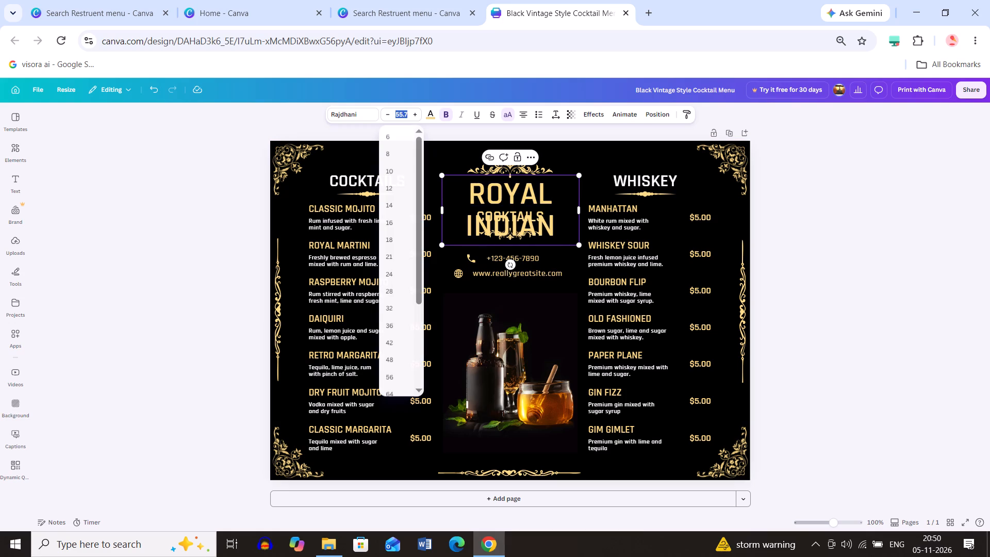
pyautogui.write('15')
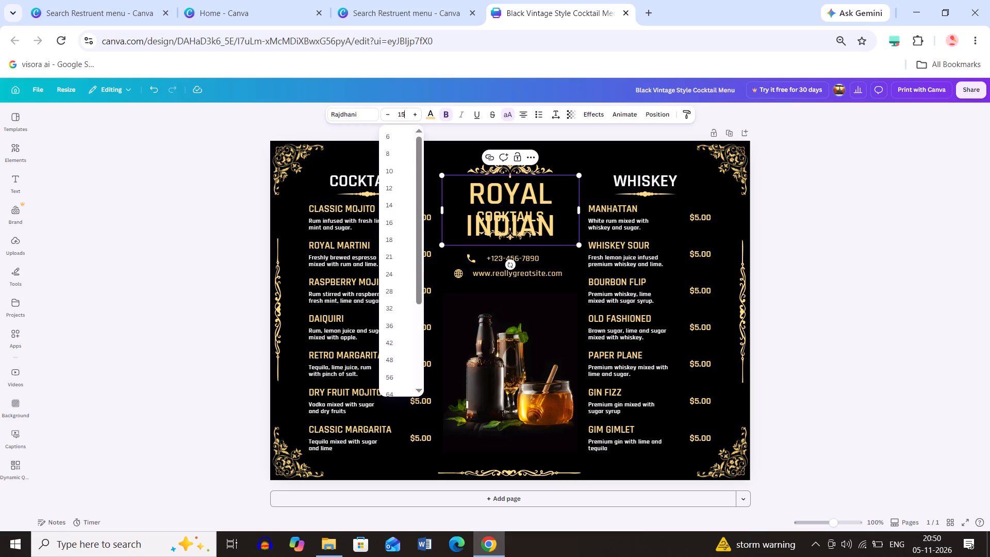
pyautogui.press('Return')
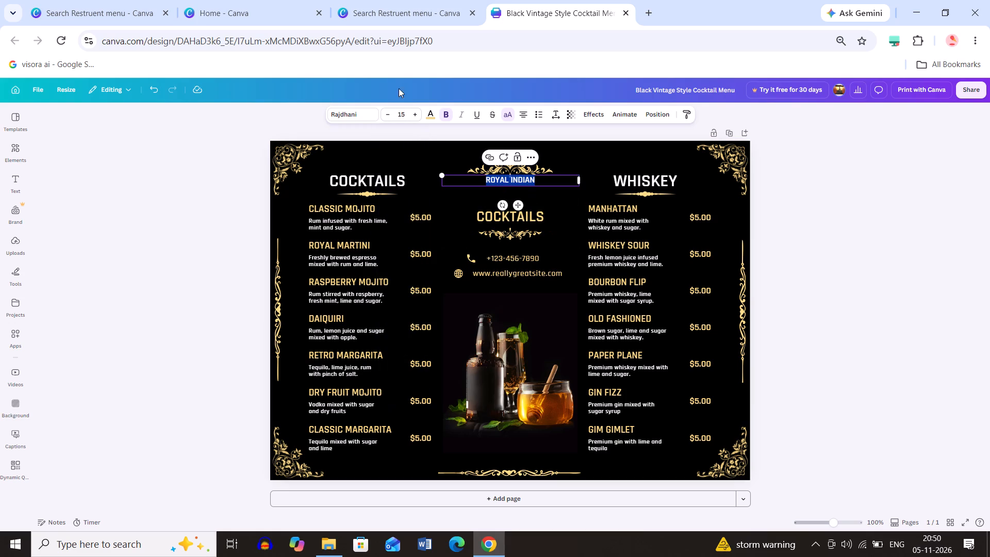
pyautogui.click(404, 110)
pyautogui.write('20')
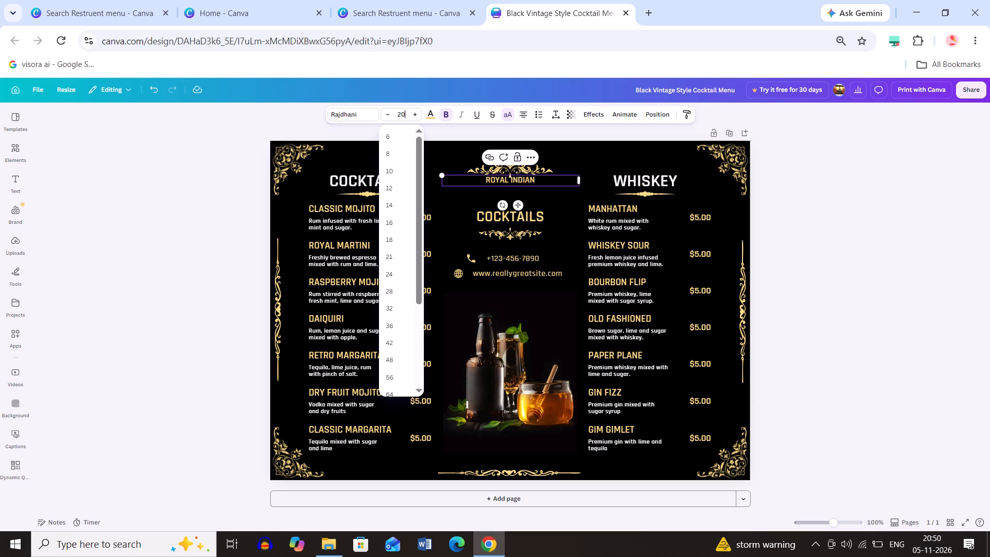
pyautogui.press('Return')
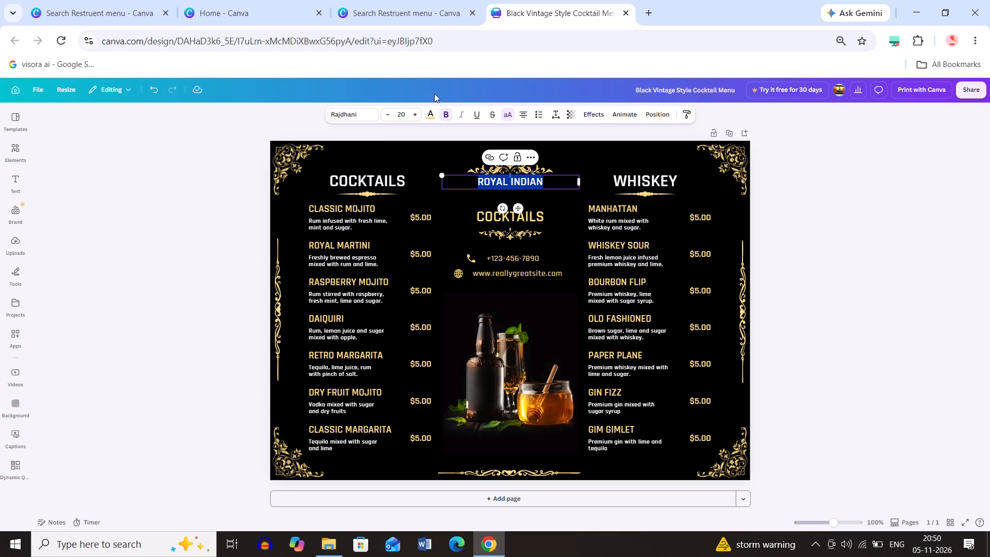
pyautogui.tripleClick(416, 114)
pyautogui.tripleClick(416, 114)
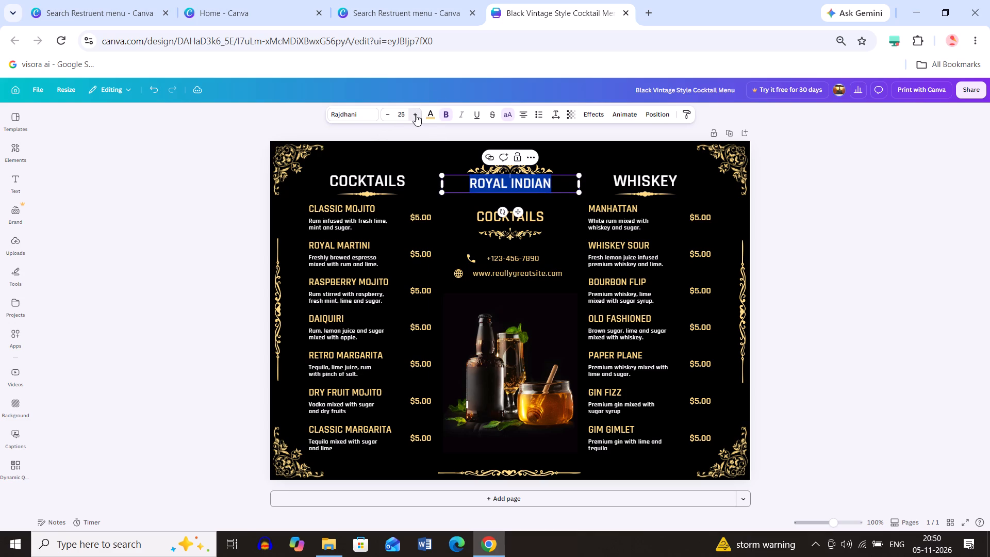
pyautogui.click(416, 114)
pyautogui.click(445, 146)
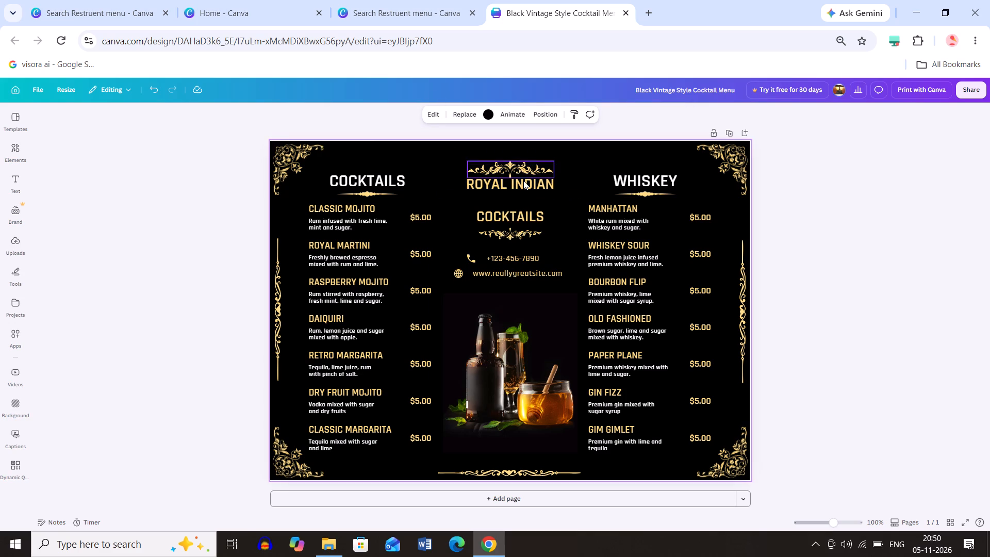
pyautogui.click(526, 184)
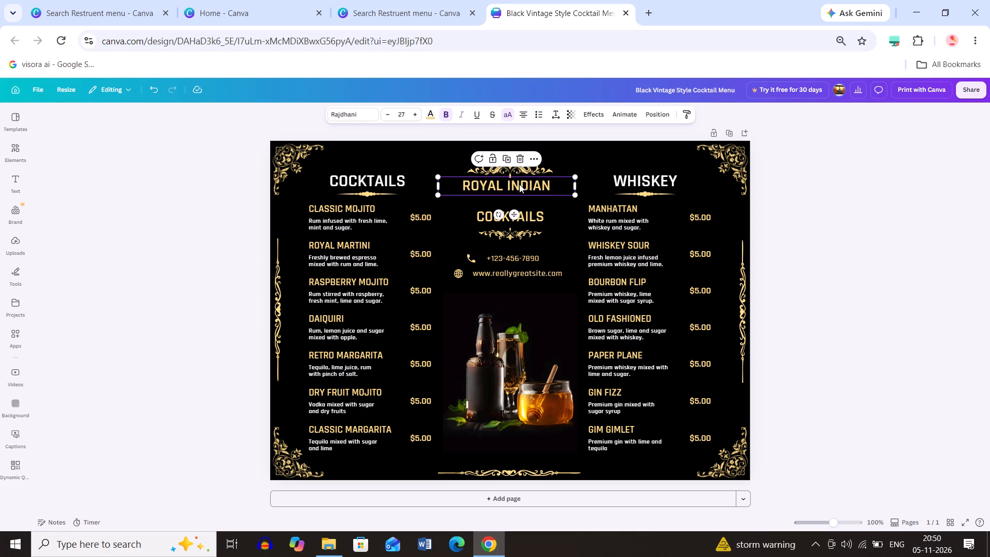
# Replace the COCKTAILS subtitle under the ROYAL INDIAN title with "Drinks And sharbat".
pyautogui.click(541, 215)
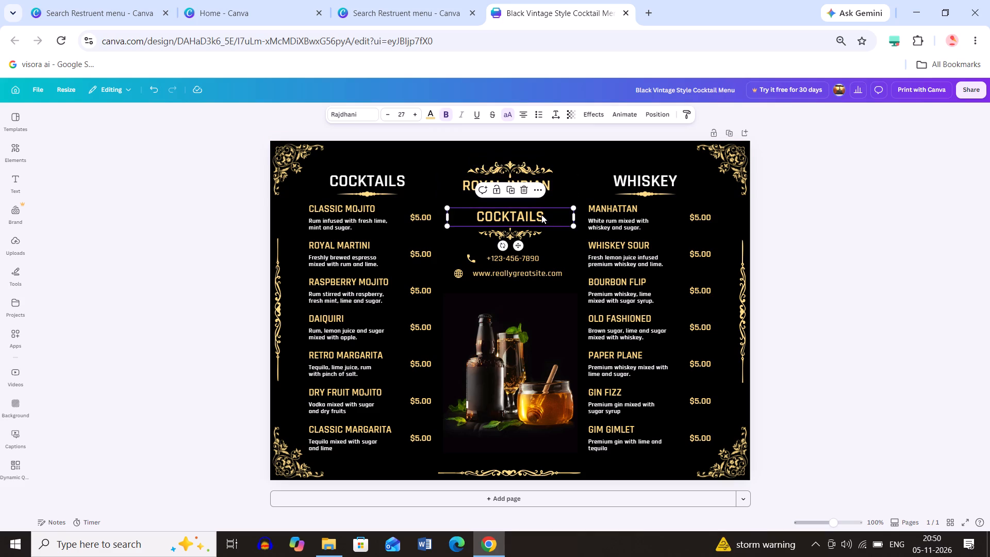
pyautogui.doubleClick(556, 218)
pyautogui.press('BackSpace')
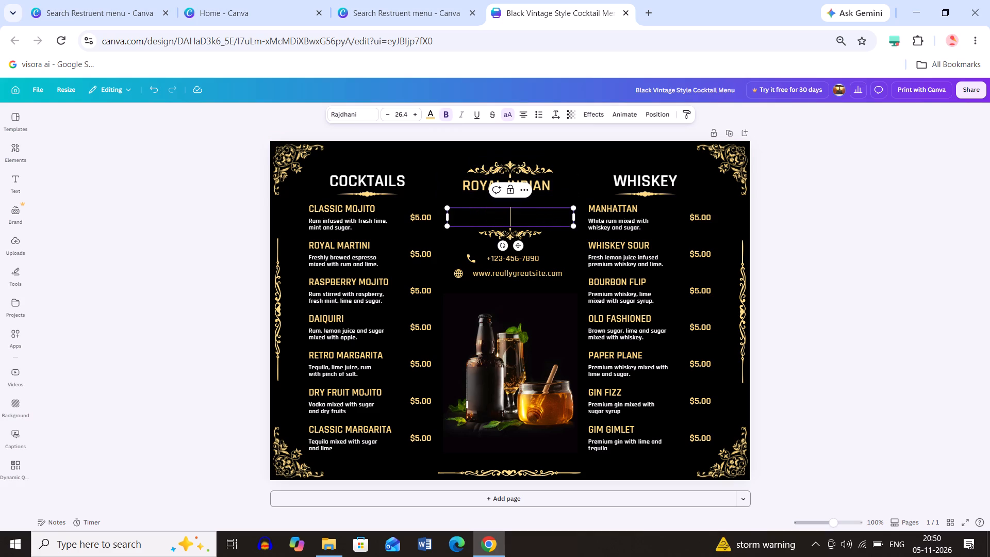
pyautogui.write('Dirno')
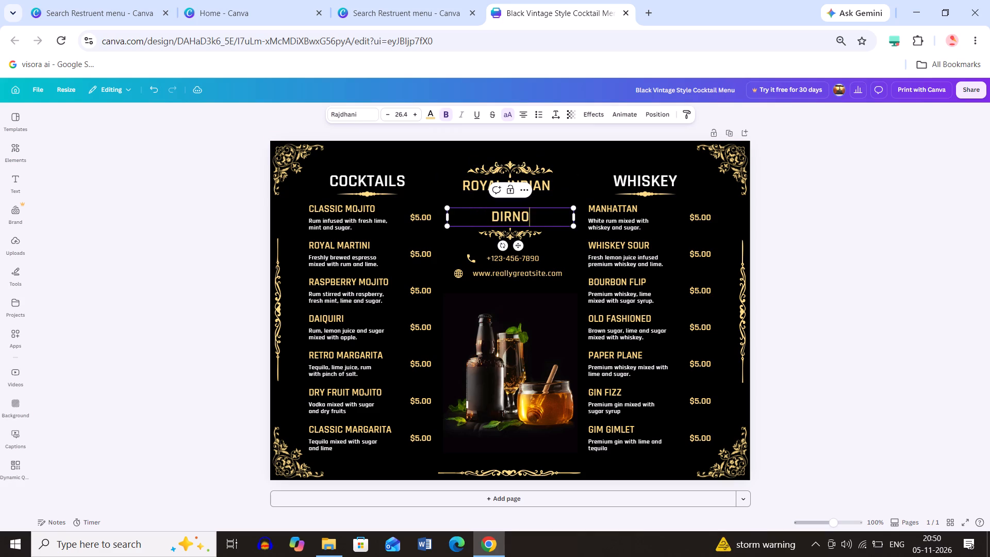
pyautogui.press('BackSpace')
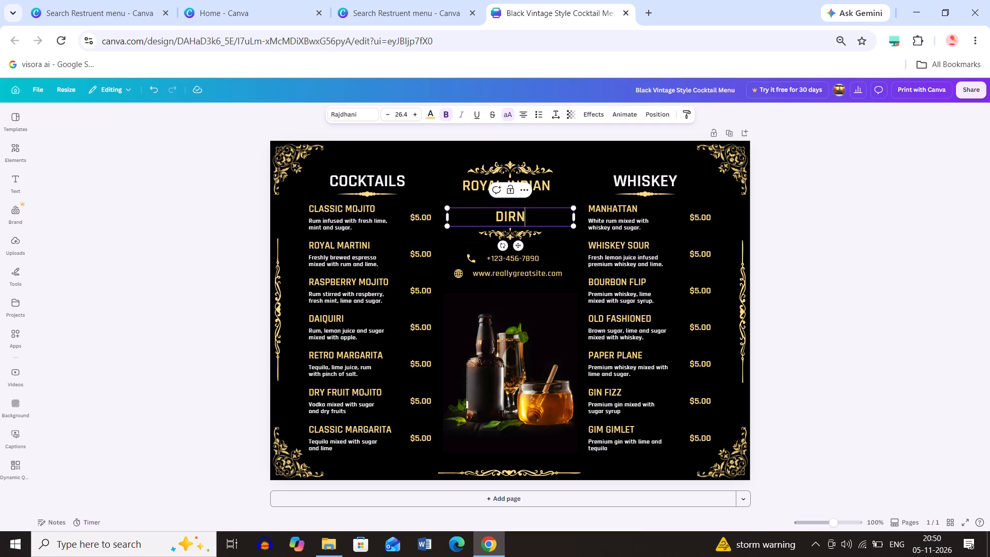
pyautogui.press('BackSpace')
pyautogui.press('BackSpace')
pyautogui.press('BackSpace')
pyautogui.write('rinks')
pyautogui.press('space')
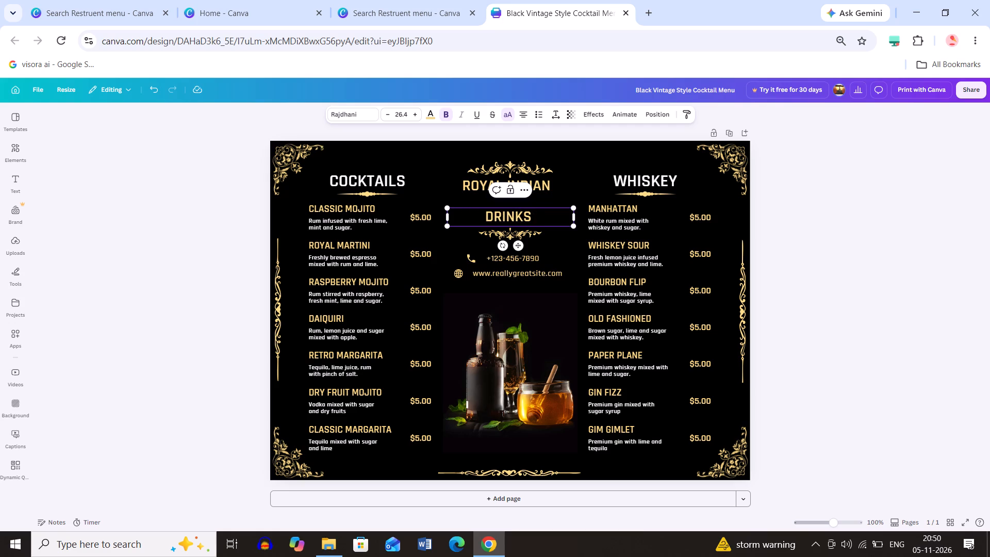
pyautogui.hotkey('shift', 'a')
pyautogui.write('nd')
pyautogui.press('space')
pyautogui.write('shar')
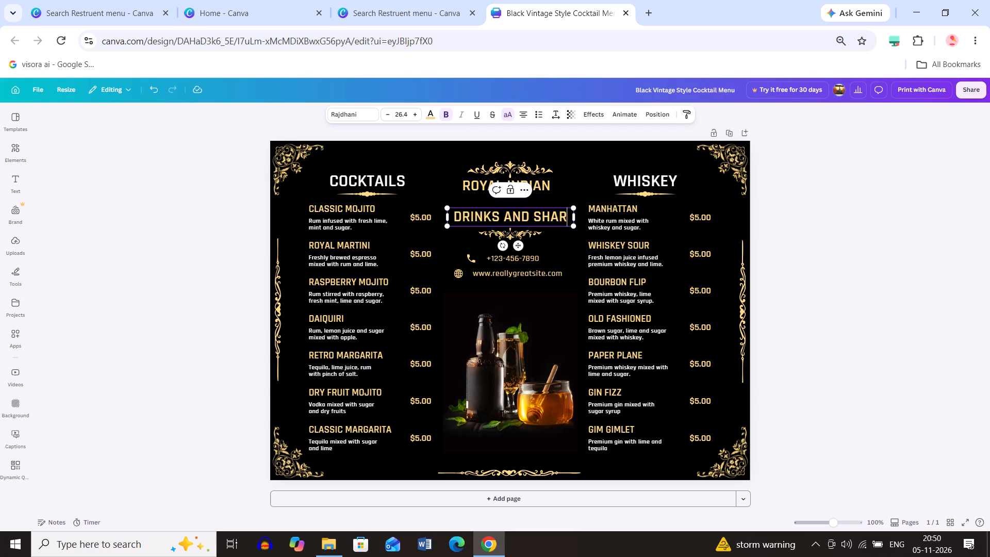
pyautogui.write('bat')
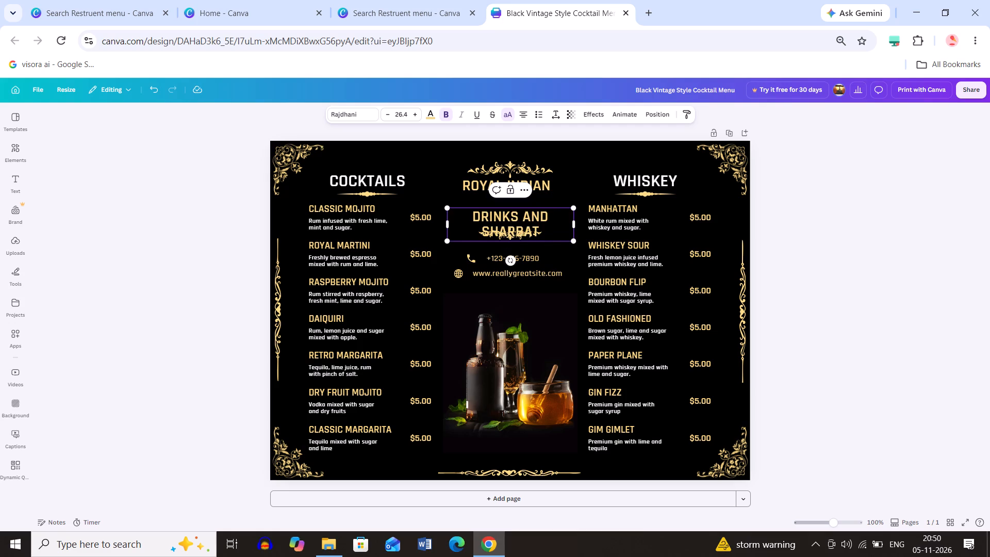
# Set the font size of the DRINKS AND SHARBAT subtitle to 20 so it fits on one line.
pyautogui.moveTo(549, 226); pyautogui.dragTo(477, 219)
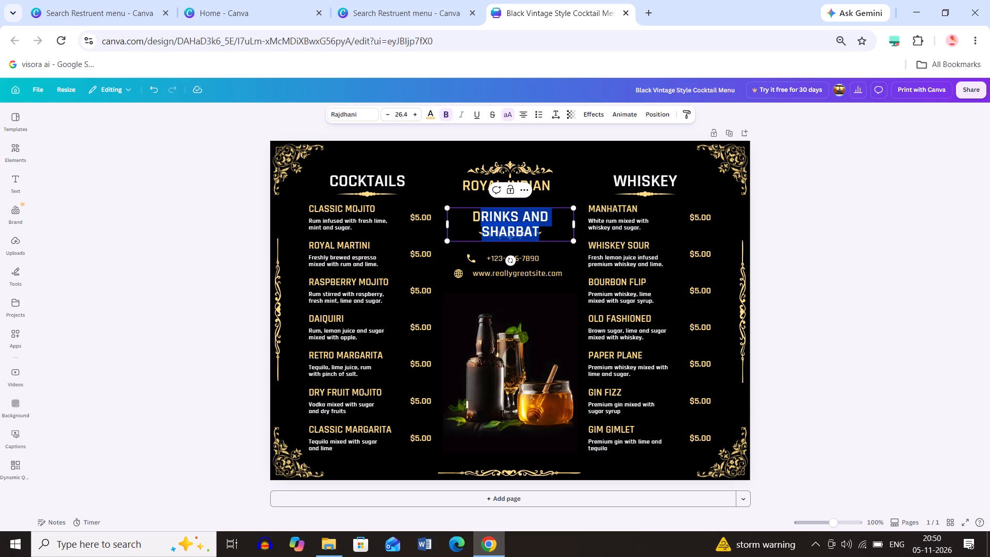
pyautogui.moveTo(477, 219); pyautogui.dragTo(474, 219)
pyautogui.click(403, 112)
pyautogui.write('20')
pyautogui.press('Return')
pyautogui.click(595, 173)
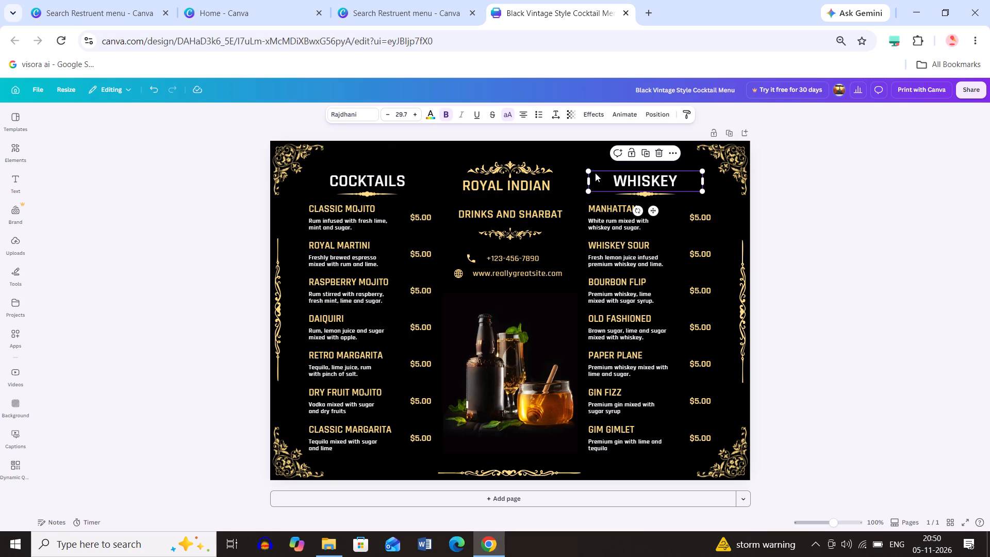
# Move the DRINKS AND SHARBAT subtitle and the ornament beneath it slightly up towards the title, keeping the ornament centred.
pyautogui.moveTo(534, 215); pyautogui.dragTo(533, 211)
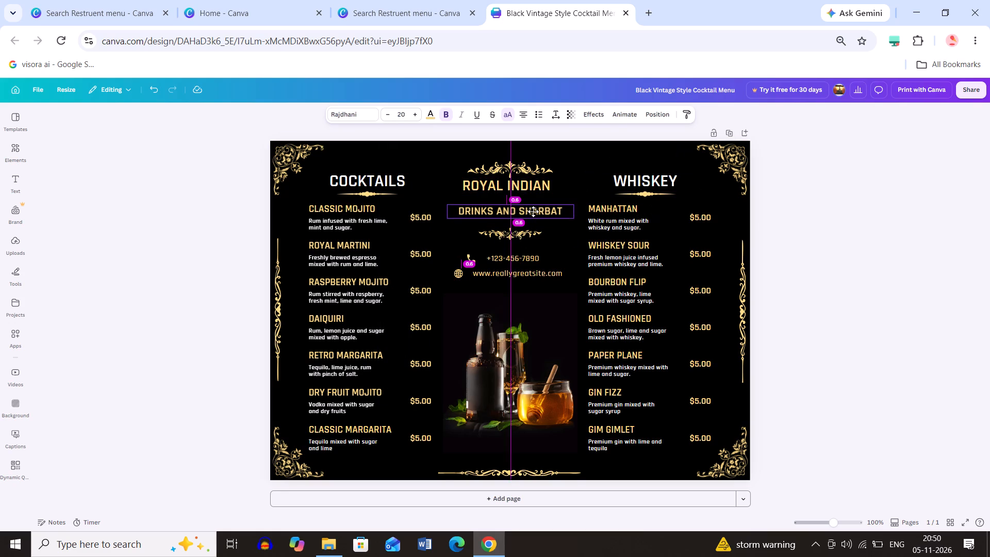
pyautogui.moveTo(533, 211); pyautogui.dragTo(533, 209)
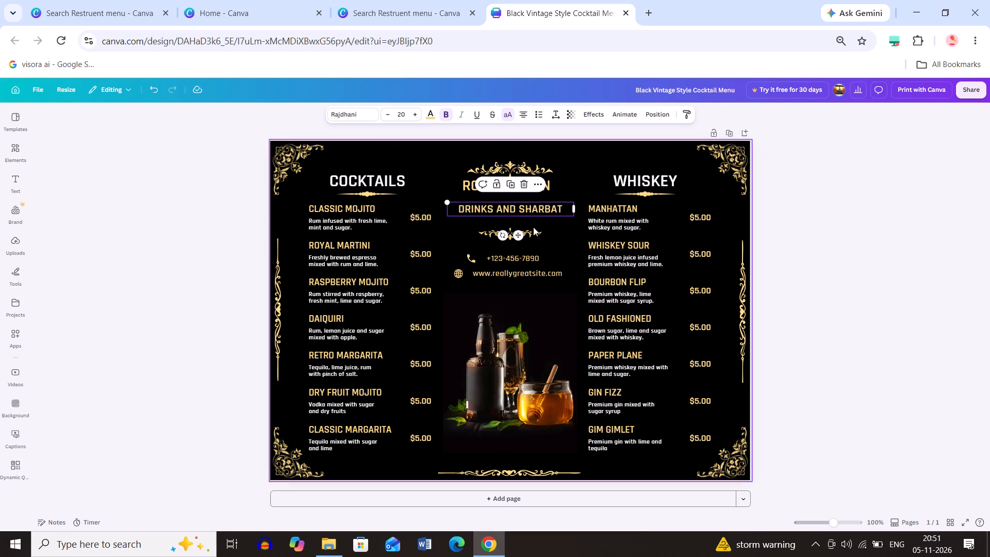
pyautogui.moveTo(533, 230); pyautogui.dragTo(532, 225)
pyautogui.click(804, 219)
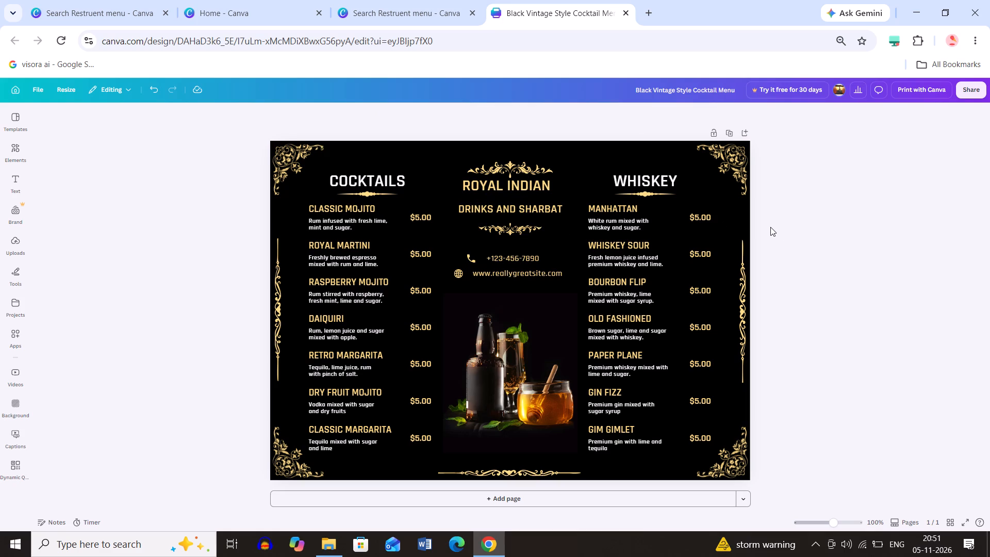
pyautogui.click(525, 232)
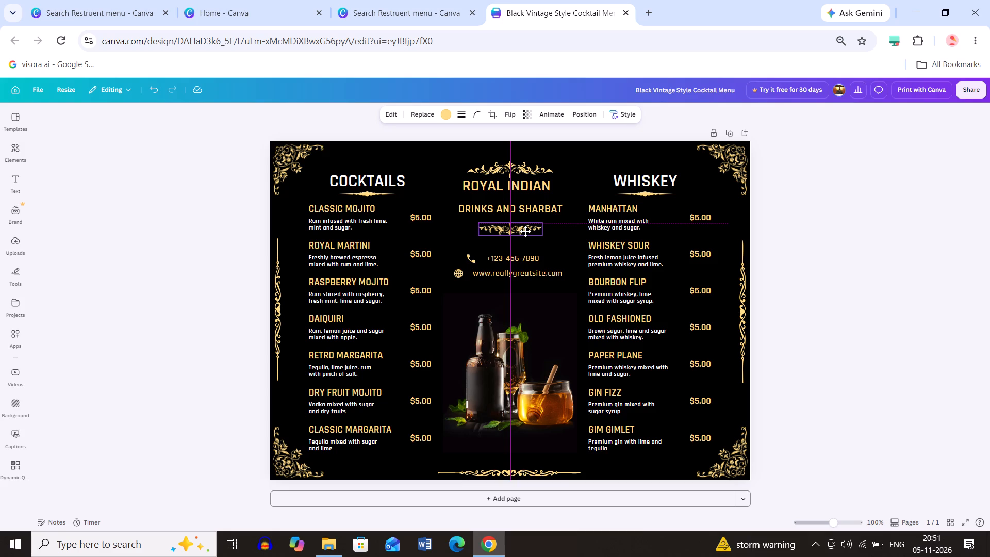
pyautogui.click(870, 235)
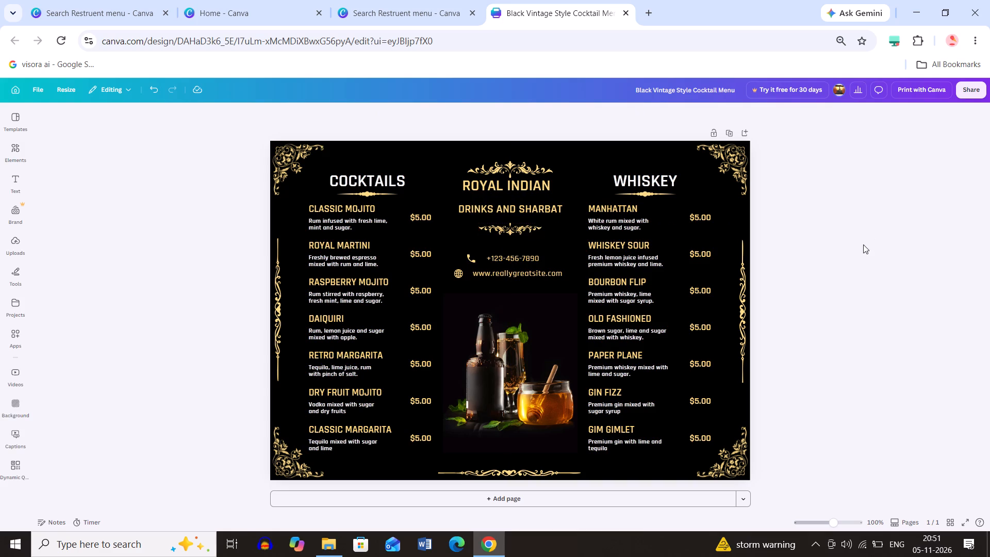
# Move the phone number and its phone icon up beneath the ornament, aligned side by side.
pyautogui.moveTo(531, 260); pyautogui.dragTo(530, 257)
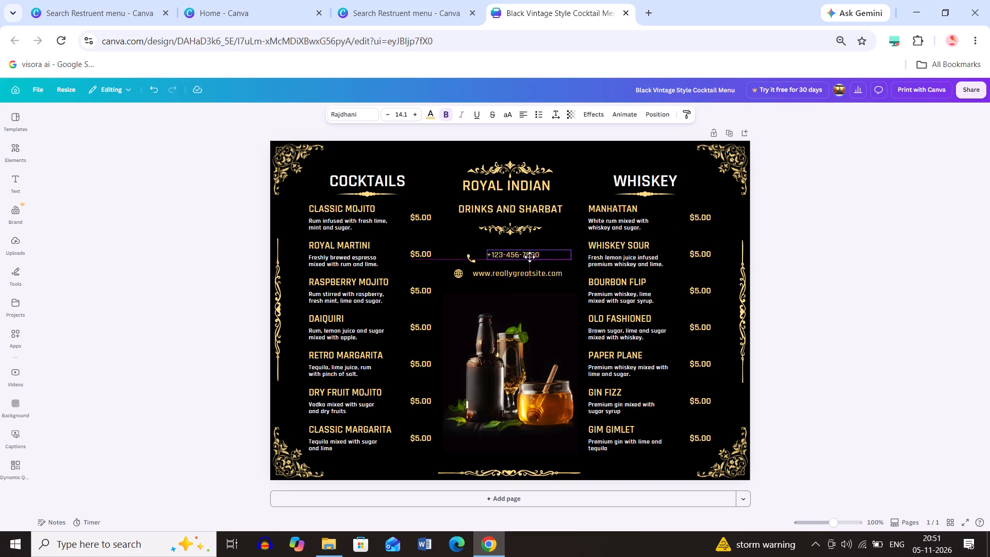
pyautogui.moveTo(530, 257); pyautogui.dragTo(529, 252)
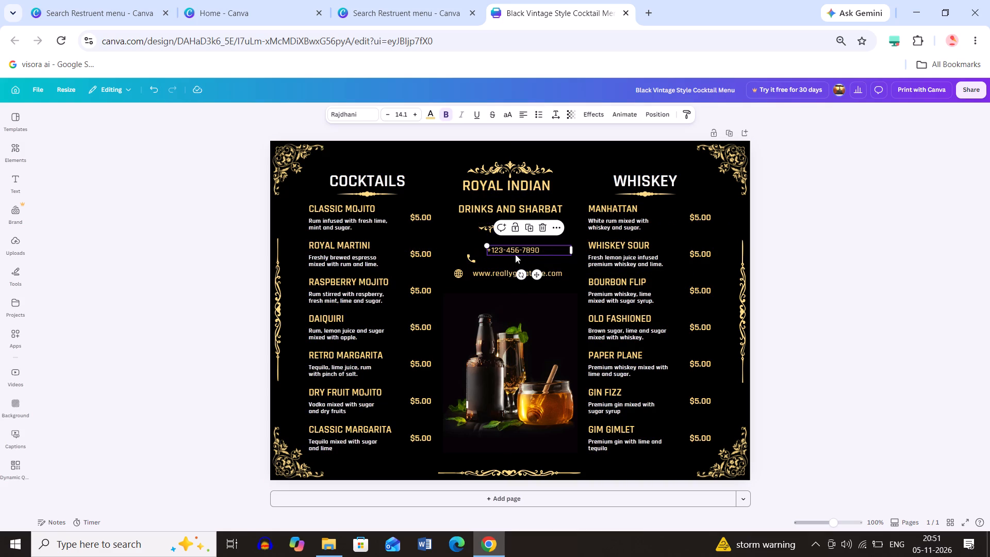
pyautogui.click(508, 251)
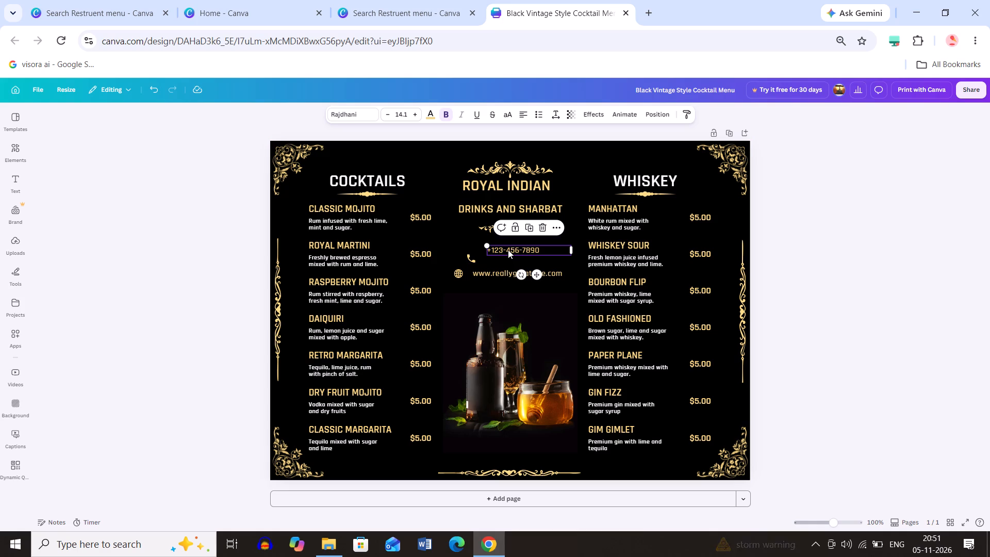
pyautogui.moveTo(471, 256); pyautogui.dragTo(475, 249)
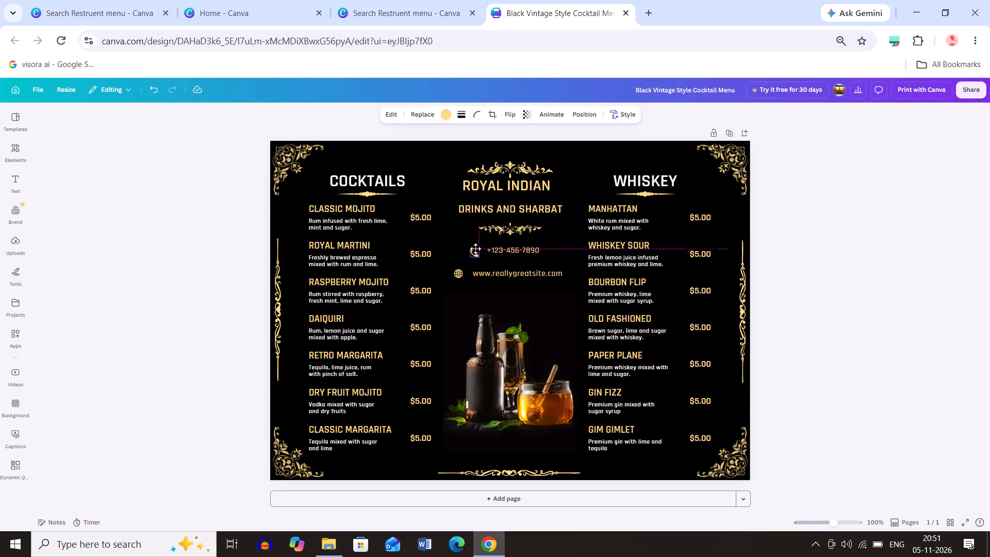
pyautogui.moveTo(475, 249); pyautogui.dragTo(476, 244)
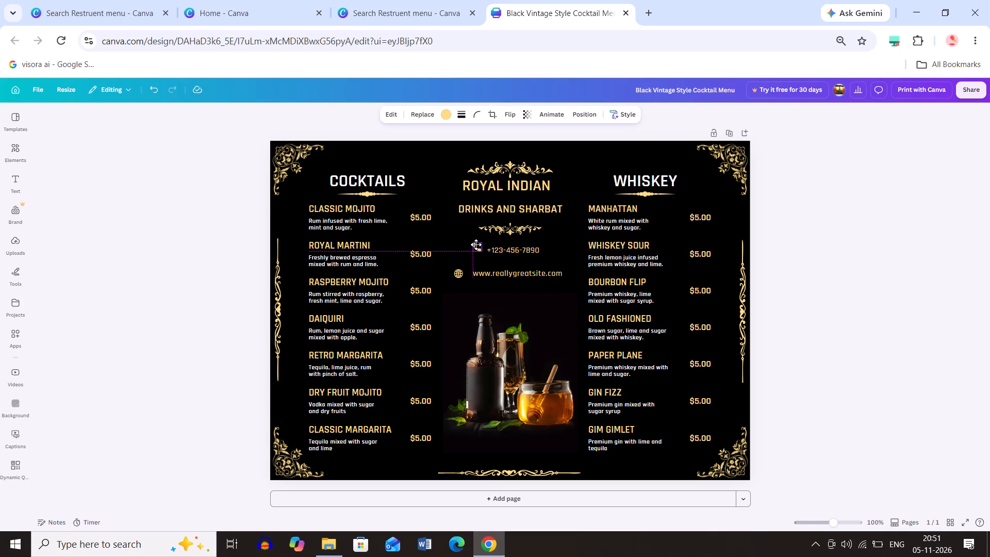
pyautogui.moveTo(476, 244); pyautogui.dragTo(477, 243)
pyautogui.click(506, 248)
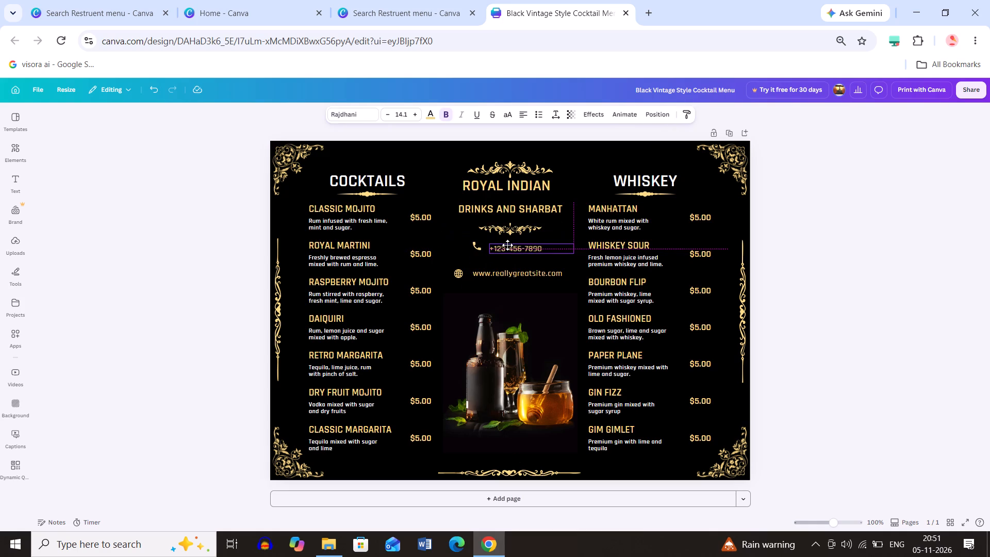
# Clear the placeholder phone number text beside the phone icon.
pyautogui.click(538, 244)
pyautogui.press('BackSpace')
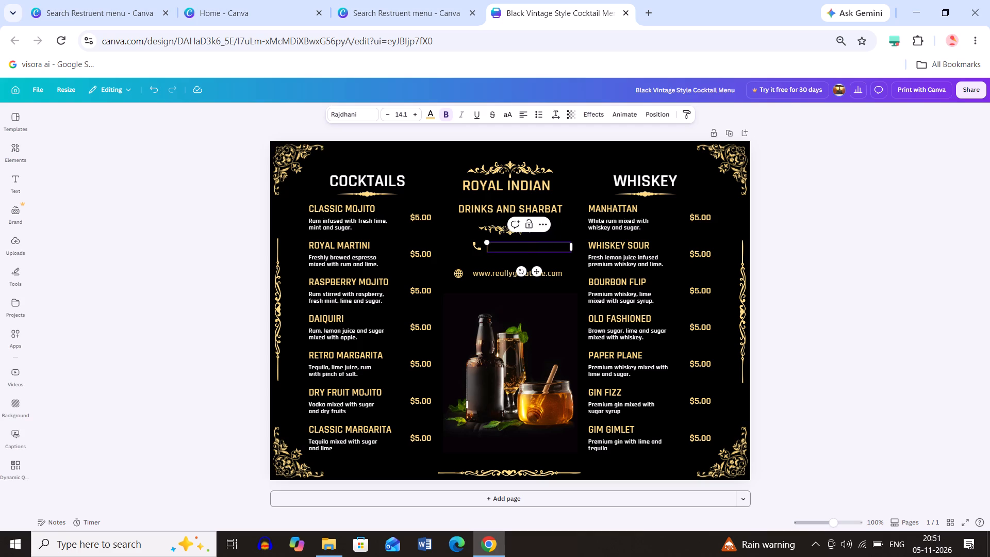
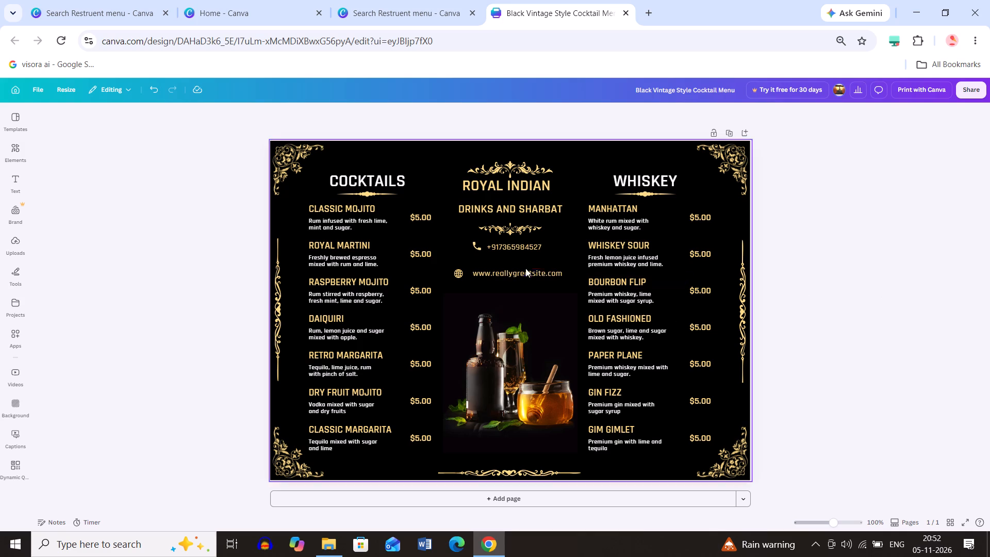
# Move the website address and its globe icon up beneath the phone number, aligned side by side.
pyautogui.moveTo(517, 274); pyautogui.dragTo(515, 266)
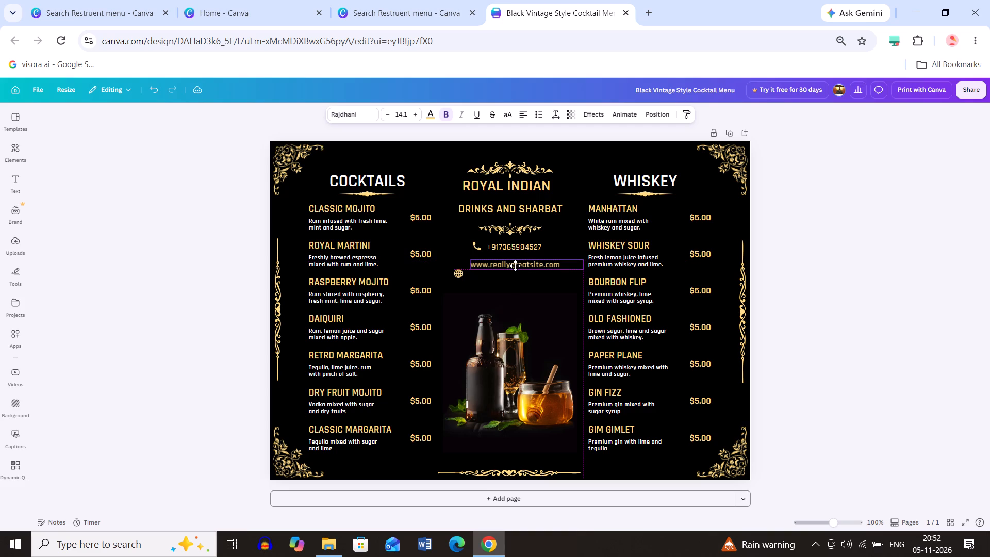
pyautogui.moveTo(515, 266); pyautogui.dragTo(515, 264)
pyautogui.moveTo(460, 274); pyautogui.dragTo(461, 265)
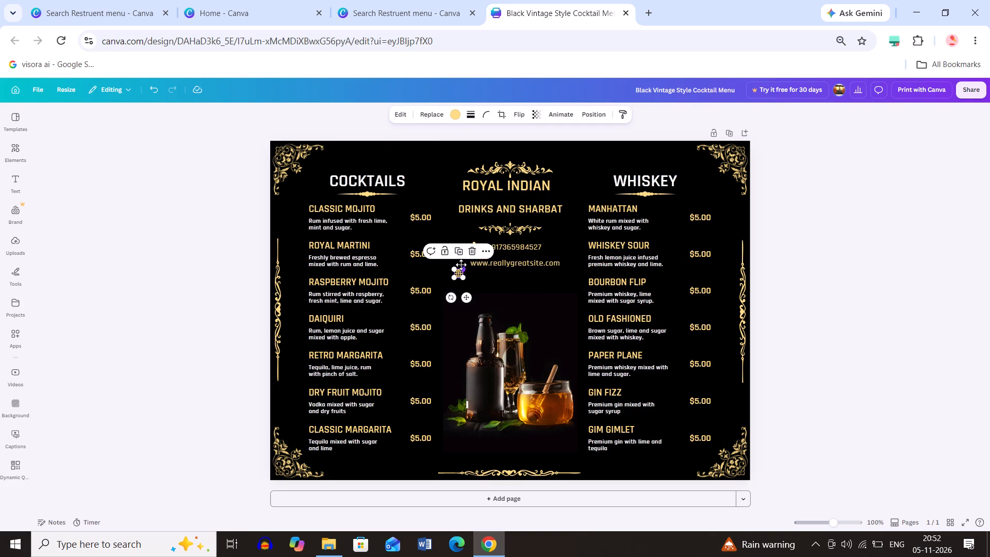
pyautogui.moveTo(461, 265); pyautogui.dragTo(461, 263)
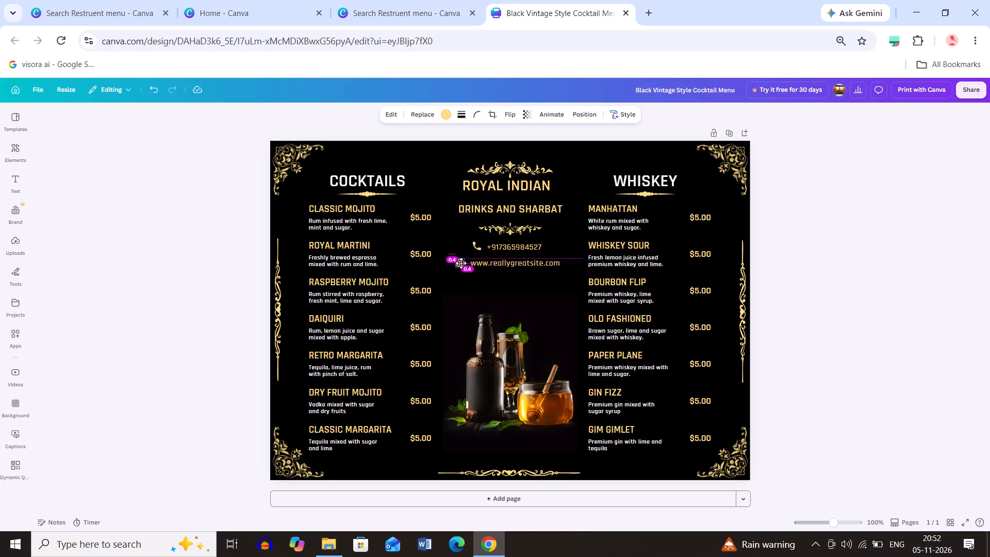
pyautogui.moveTo(461, 263); pyautogui.dragTo(463, 263)
pyautogui.click(516, 263)
pyautogui.doubleClick(560, 260)
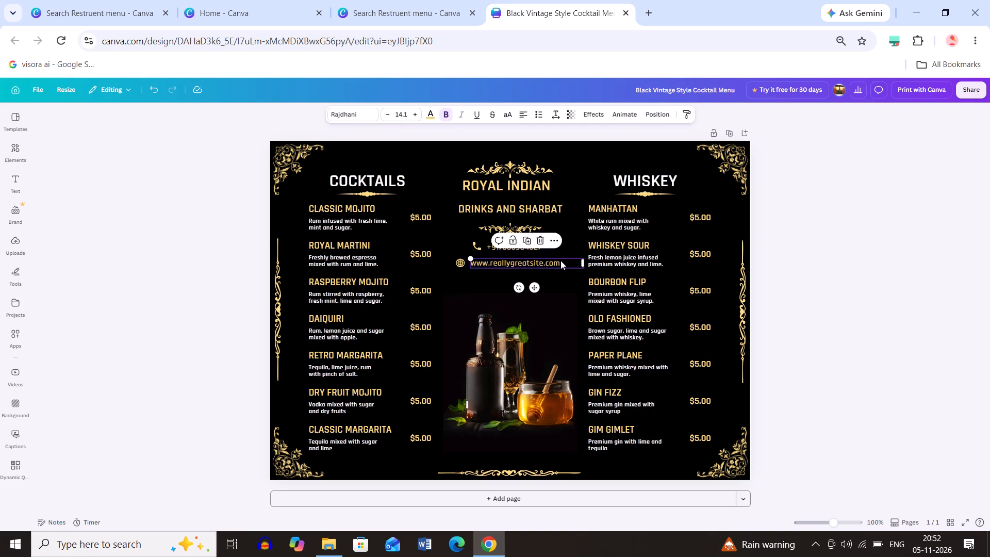
pyautogui.press('BackSpace')
pyautogui.write('www.')
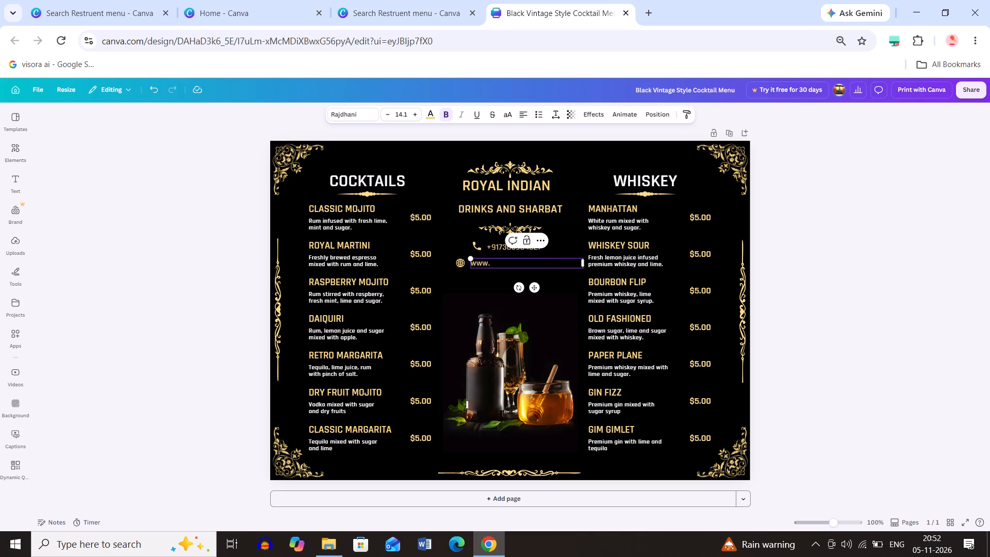
pyautogui.press('r')
pyautogui.write('oyalindiandrinks.in')
pyautogui.click(845, 253)
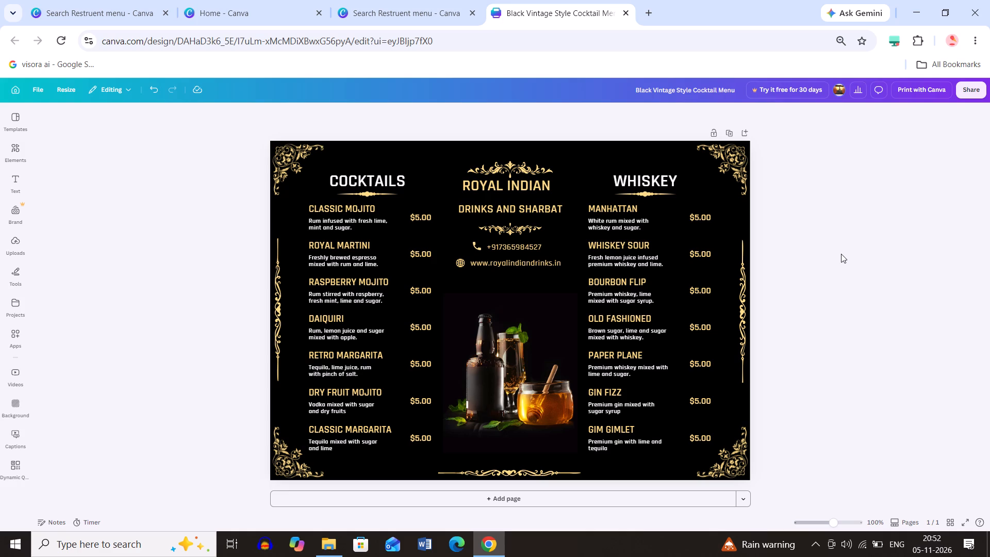
# Search the fonts for cinzel bold for the ROYAL INDIAN title, but set the title's font to Anton instead.
pyautogui.click(516, 183)
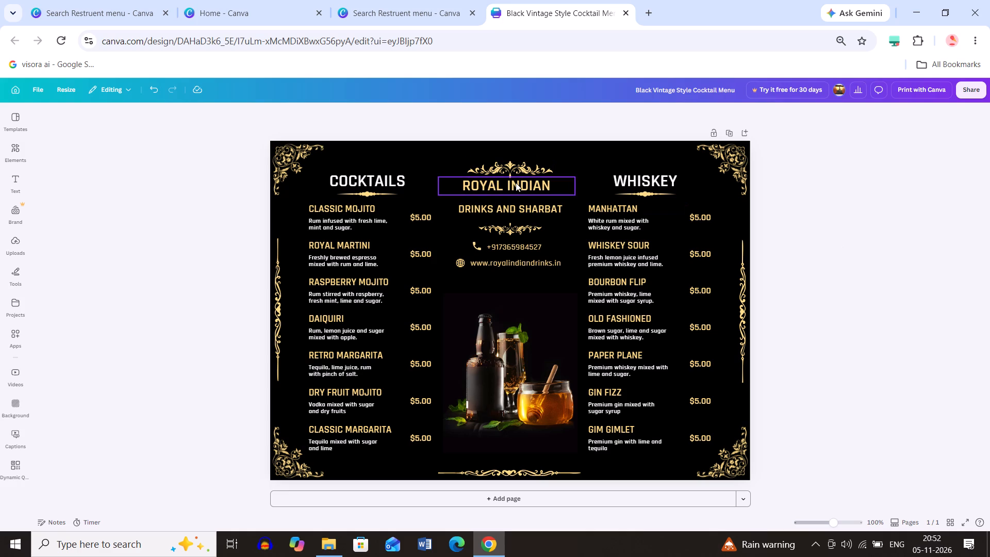
pyautogui.doubleClick(559, 185)
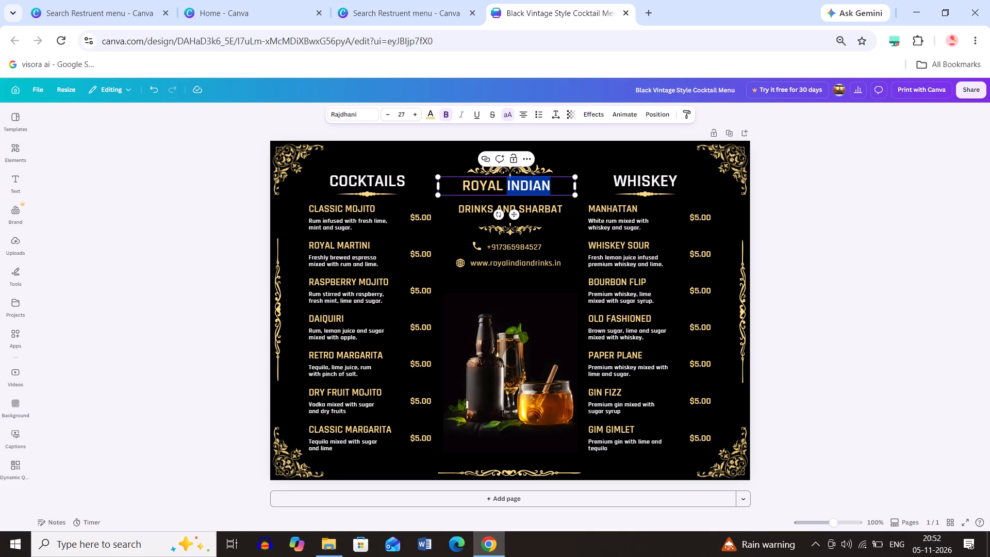
pyautogui.moveTo(559, 185); pyautogui.dragTo(525, 188)
pyautogui.click(360, 110)
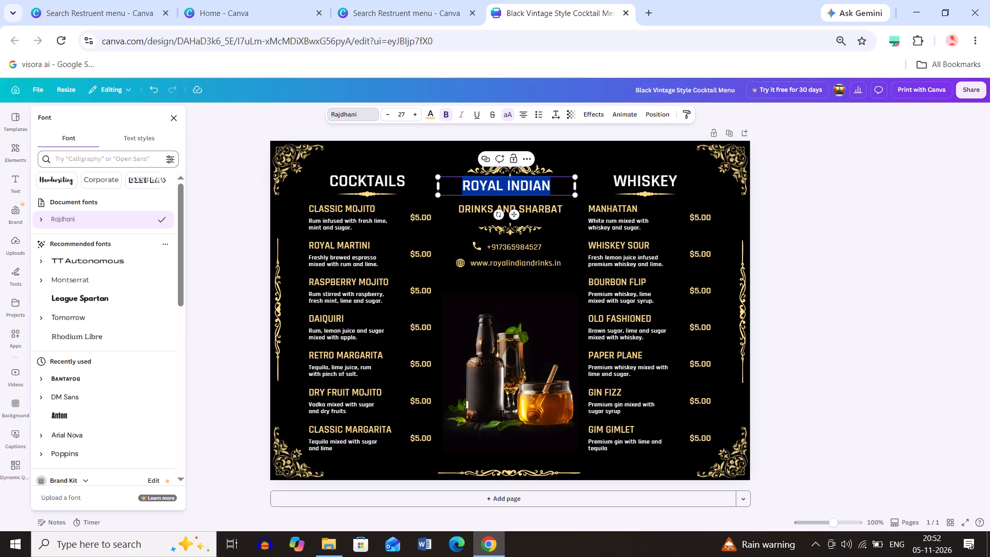
pyautogui.click(109, 160)
pyautogui.write('cinzel')
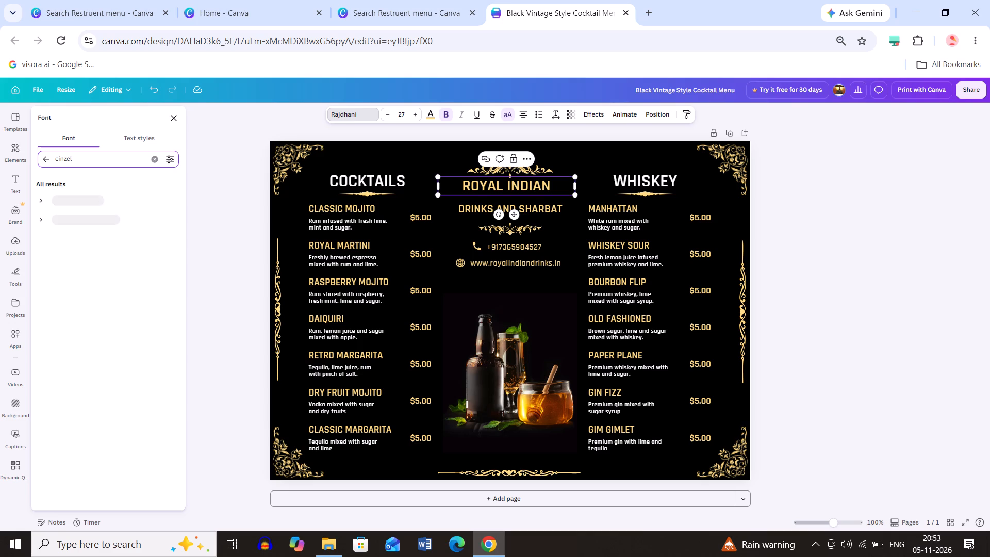
pyautogui.scroll(1, 109, 160)
pyautogui.press('space')
pyautogui.write('bold')
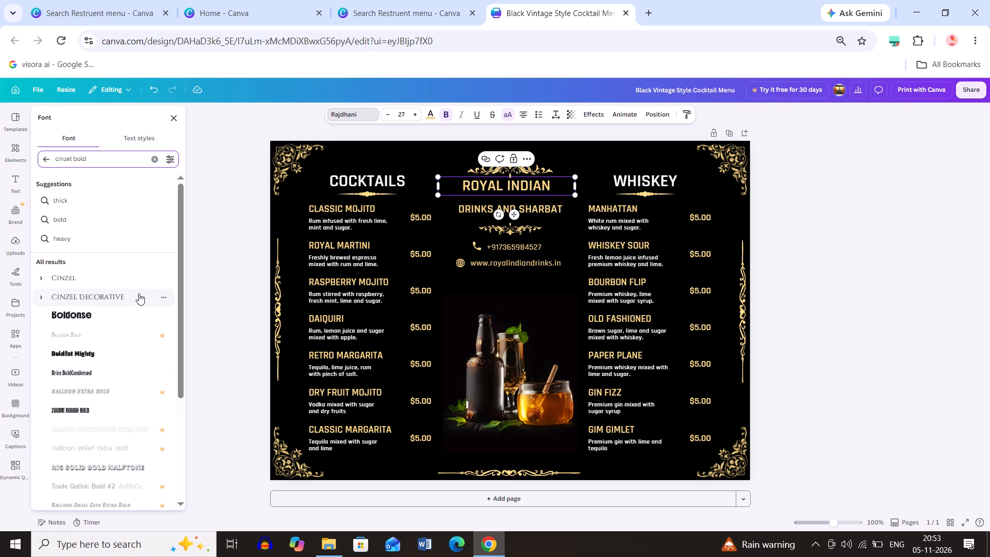
pyautogui.click(49, 159)
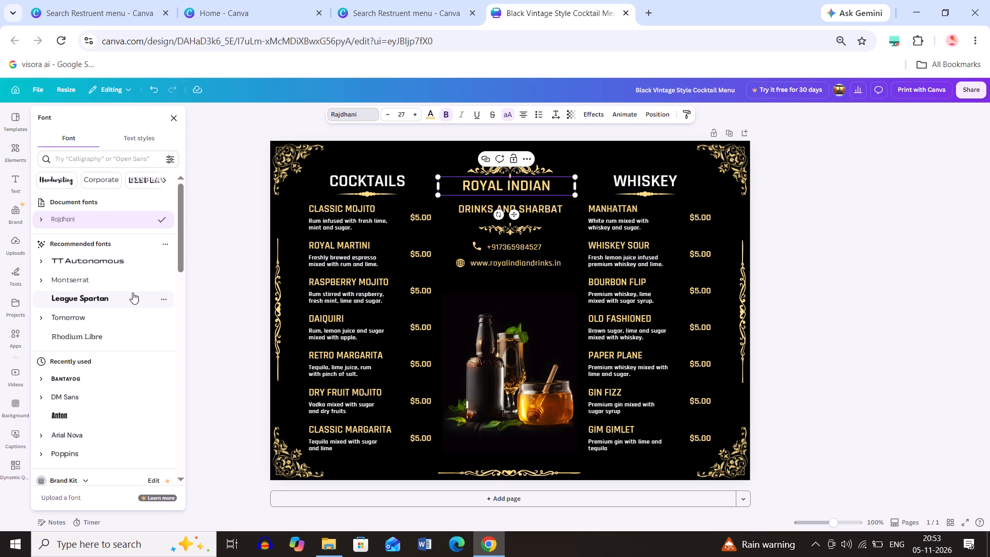
pyautogui.scroll(-2, 133, 292)
pyautogui.click(134, 285)
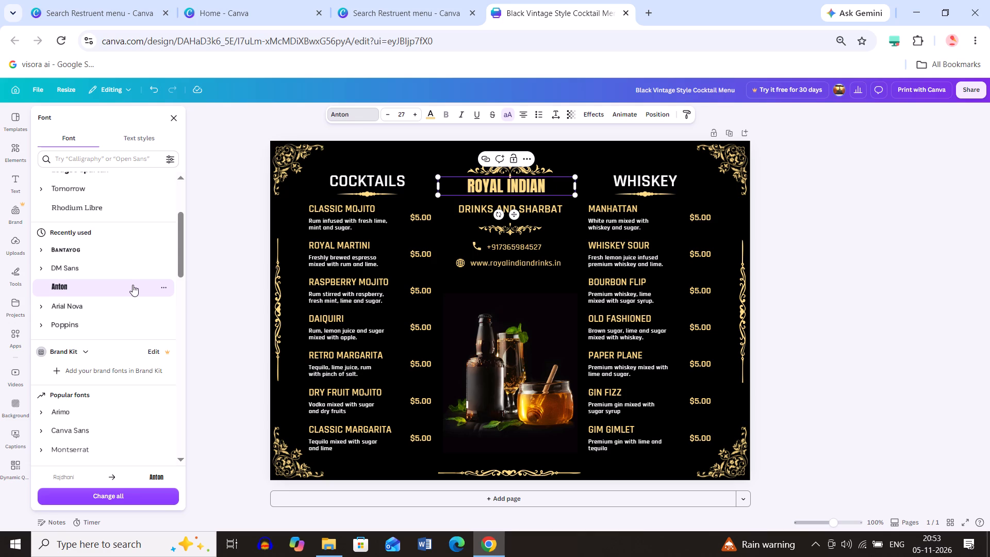
# Search the text colours for gold and recolour the ROYAL INDIAN title with the golden yellow of the Nice Day Out palette.
pyautogui.click(434, 112)
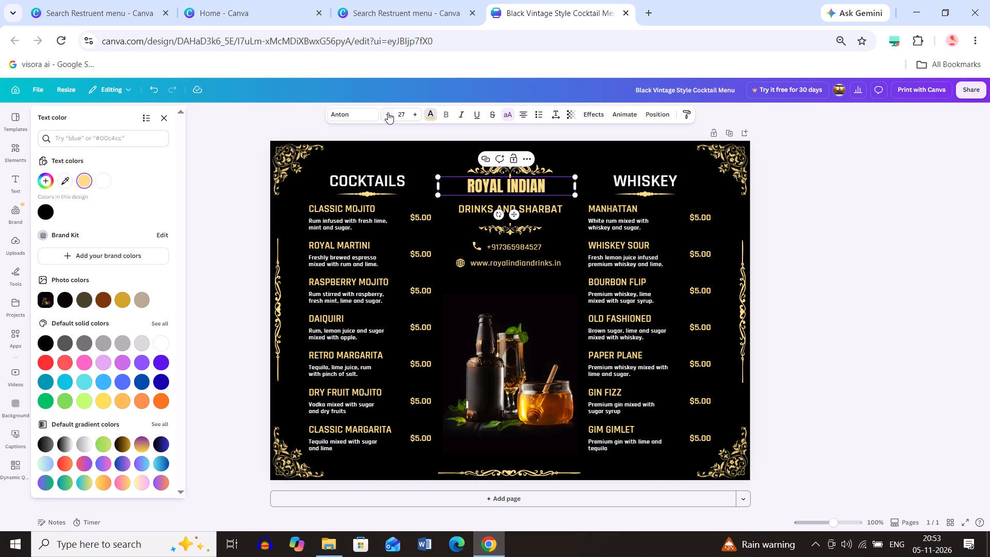
pyautogui.click(369, 112)
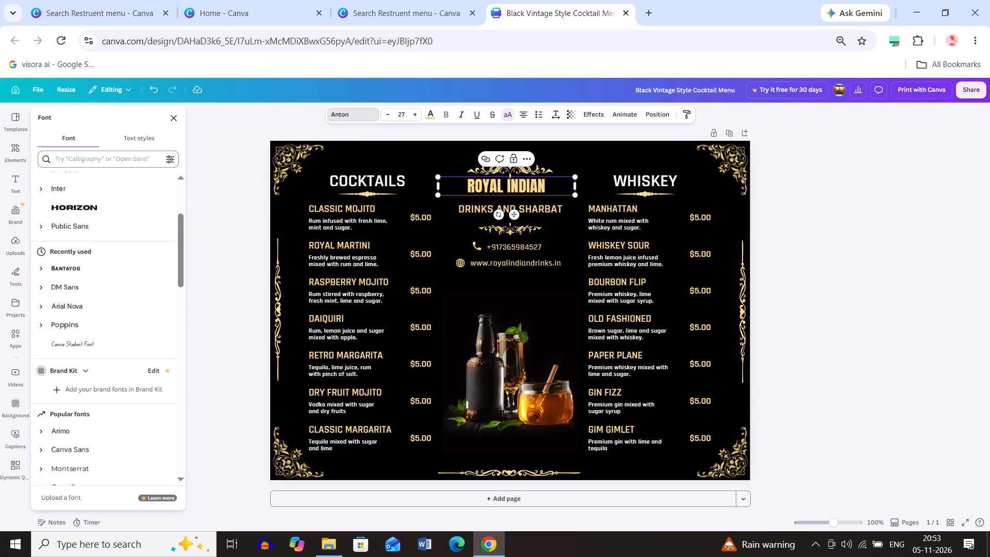
pyautogui.click(558, 189)
pyautogui.moveTo(558, 189); pyautogui.dragTo(478, 188)
pyautogui.click(428, 116)
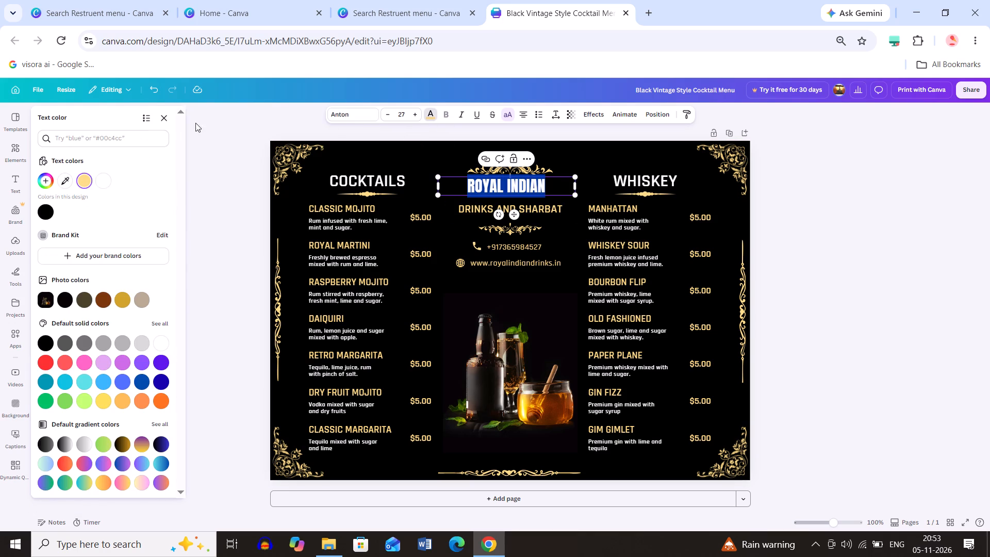
pyautogui.click(126, 142)
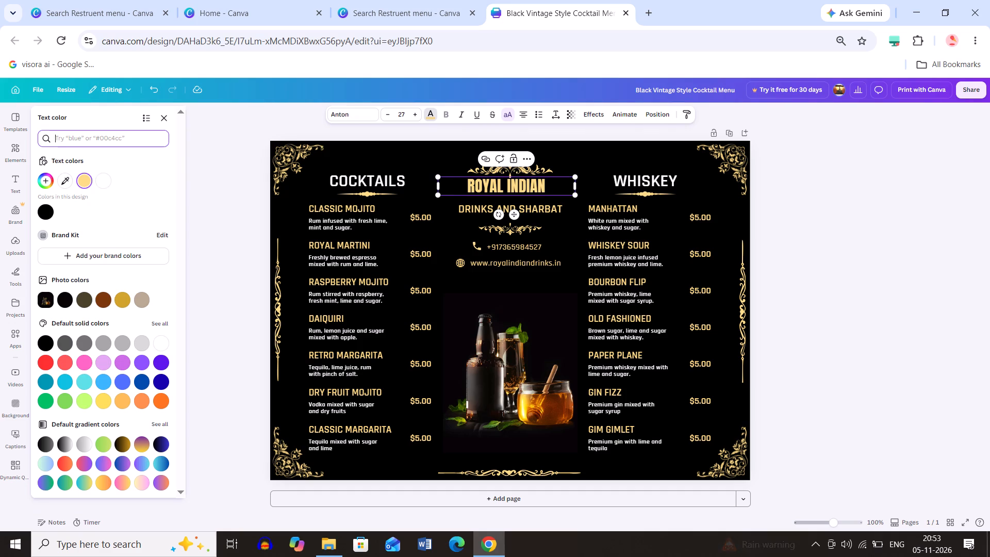
pyautogui.write('gold')
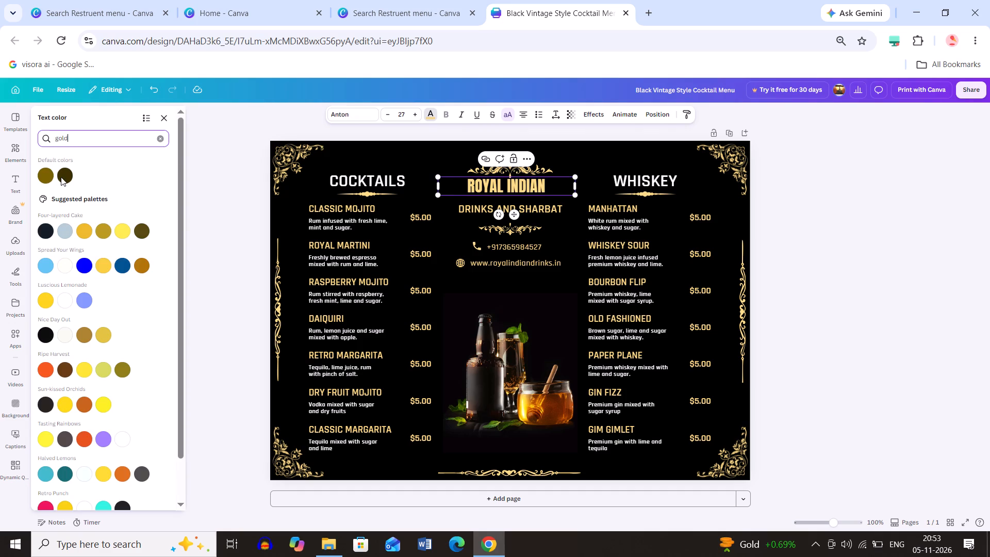
pyautogui.click(105, 266)
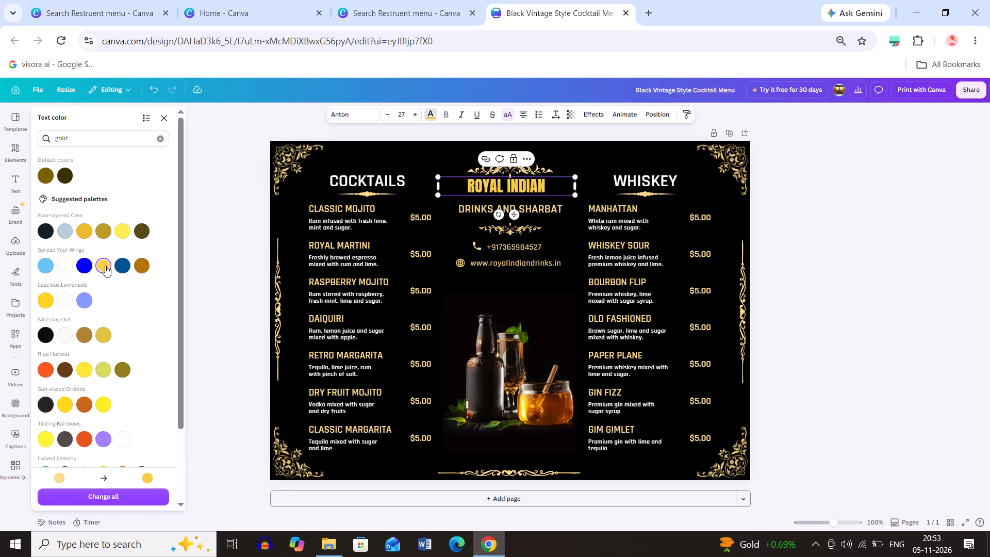
pyautogui.click(48, 301)
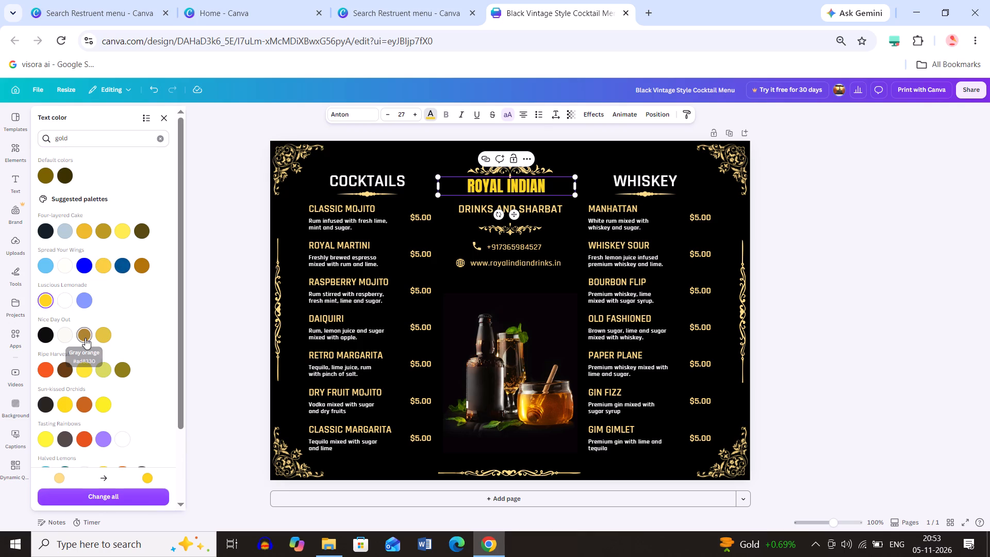
pyautogui.click(85, 338)
pyautogui.click(106, 337)
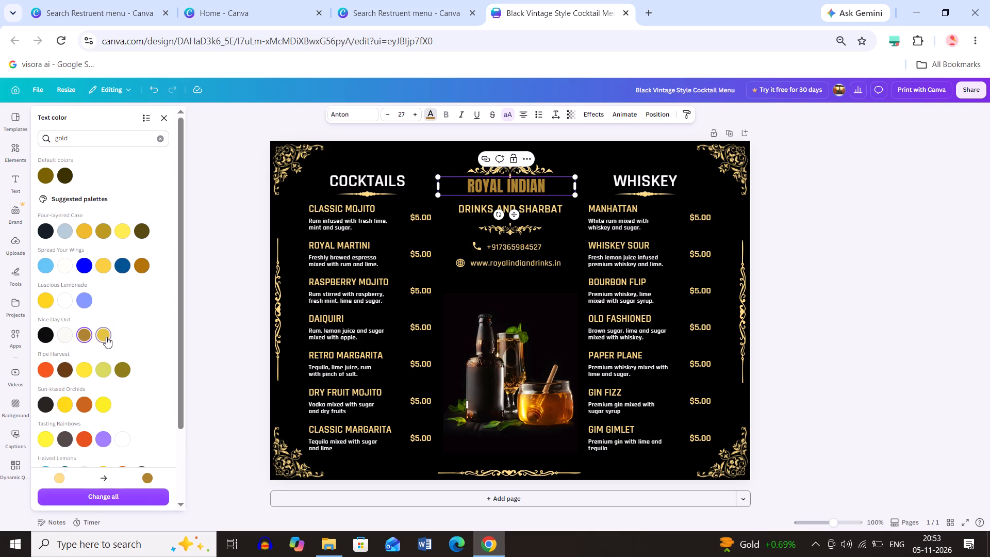
pyautogui.doubleClick(256, 293)
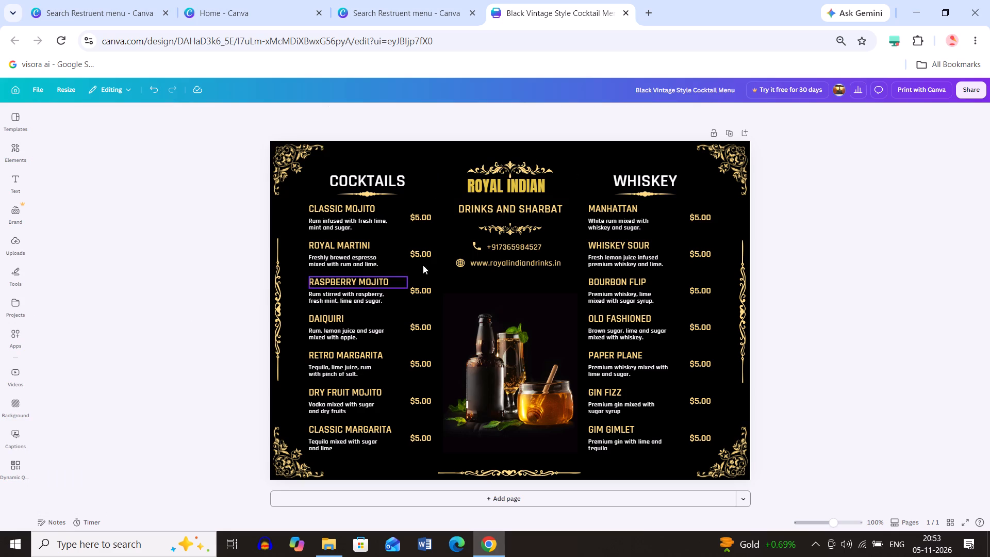
# Try the Horizon font on the DRINKS AND SHARBAT subtitle and settle on Cinzel.
pyautogui.doubleClick(509, 211)
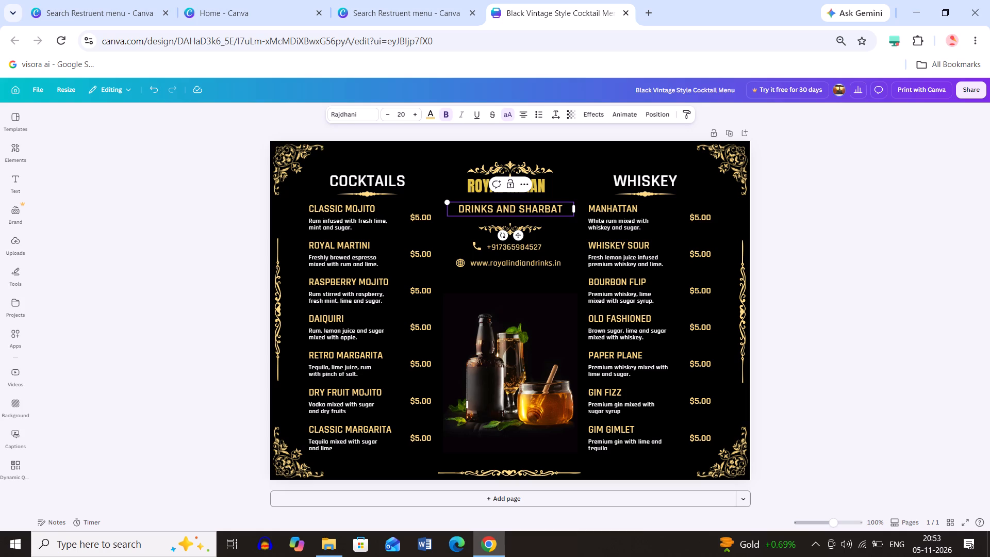
pyautogui.click(563, 215)
pyautogui.moveTo(564, 214); pyautogui.dragTo(469, 210)
pyautogui.click(362, 113)
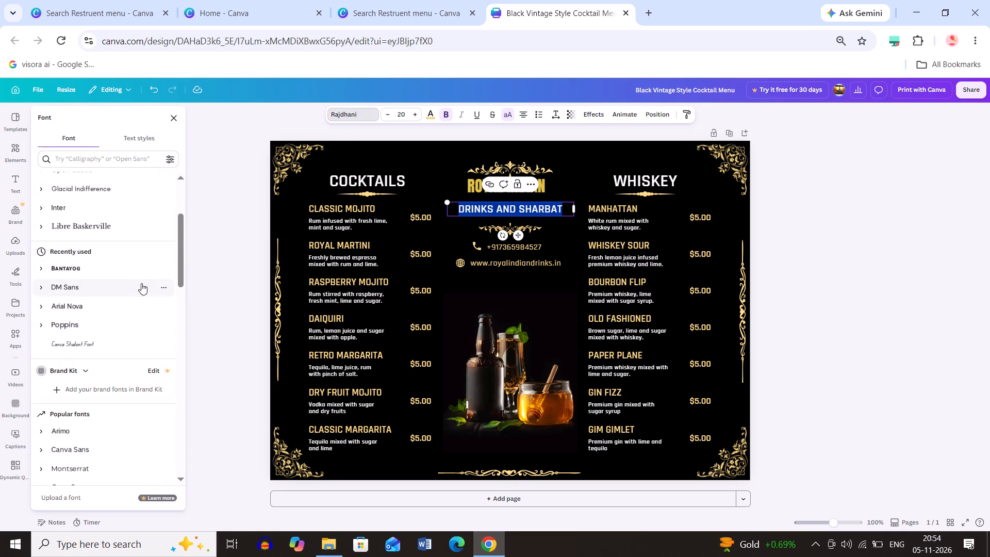
pyautogui.scroll(-3, 138, 323)
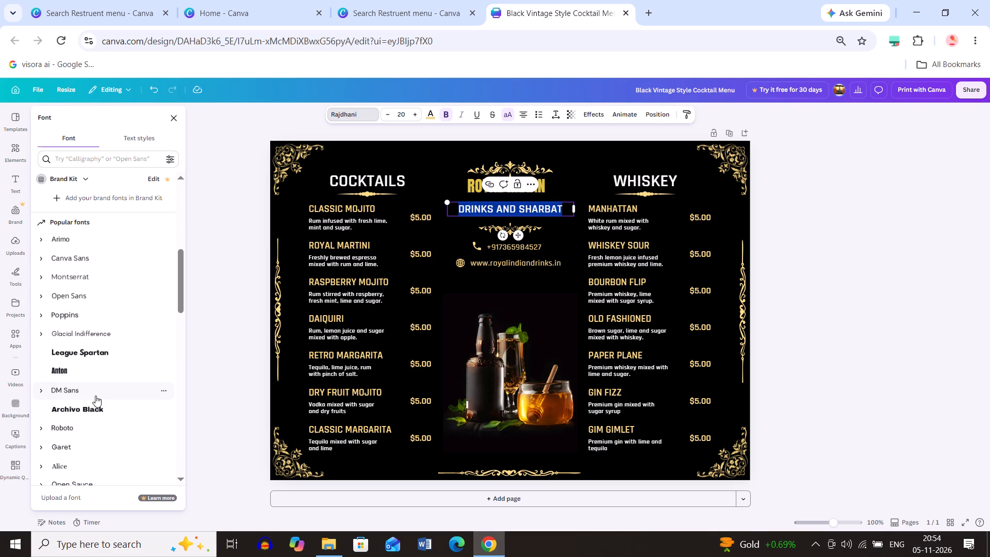
pyautogui.scroll(-2, 100, 414)
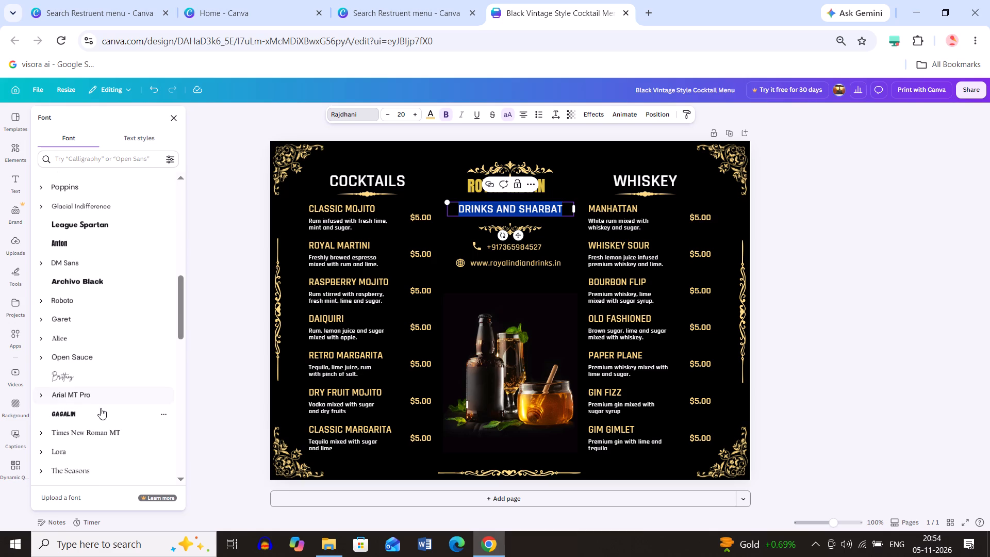
pyautogui.scroll(-2, 101, 414)
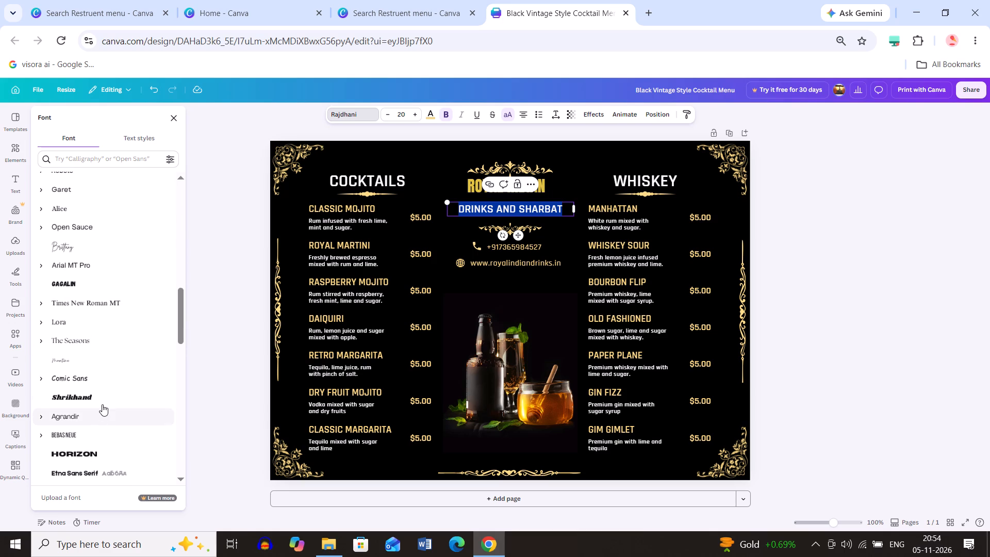
pyautogui.click(97, 456)
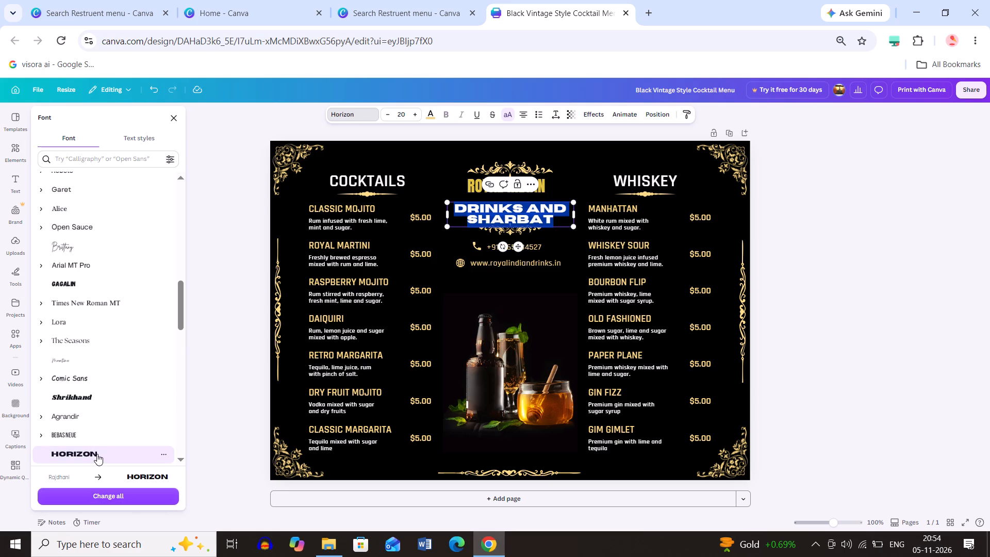
pyautogui.scroll(-2, 96, 450)
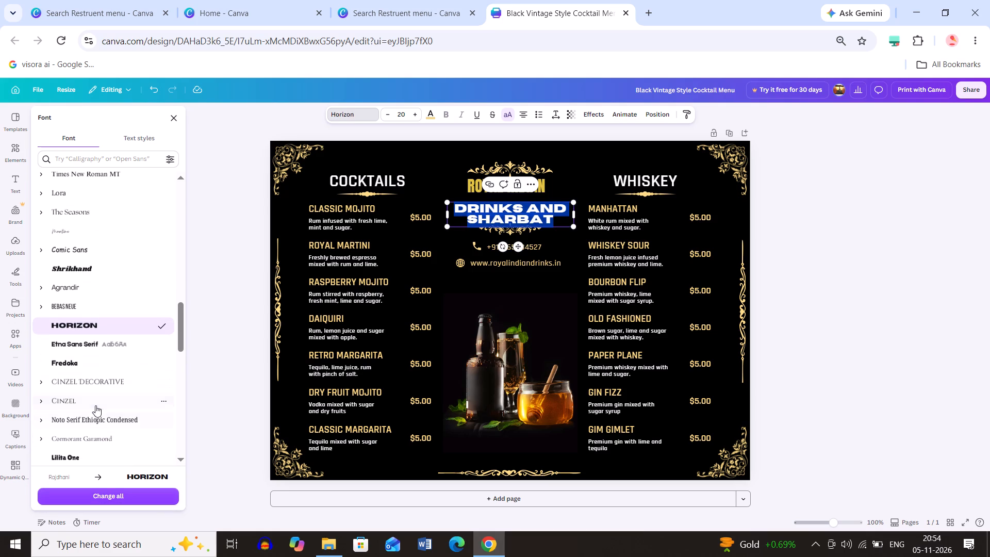
pyautogui.click(95, 399)
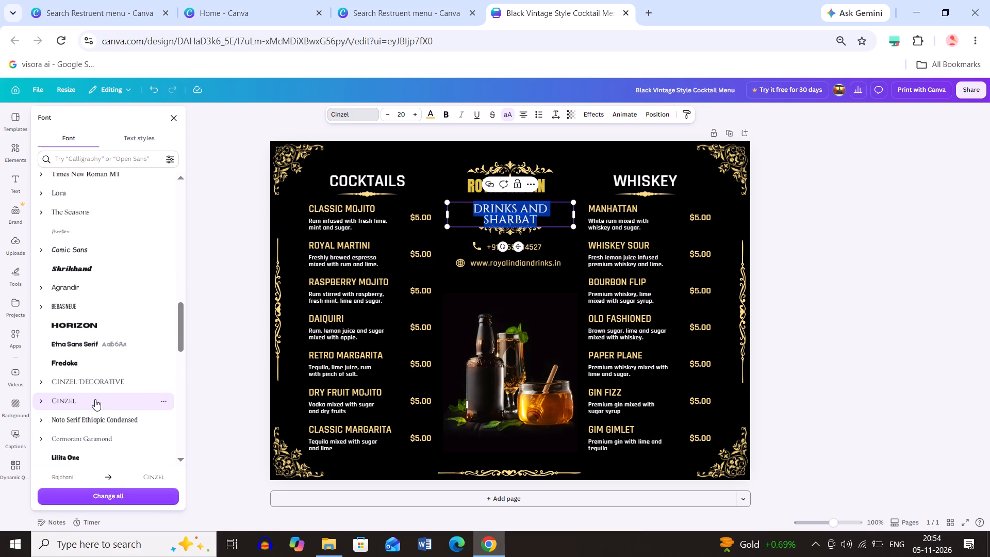
# Reduce the DRINKS AND SHARBAT subtitle's font size to 19 so it fits on one line.
pyautogui.click(390, 116)
pyautogui.click(989, 230)
pyautogui.click(945, 229)
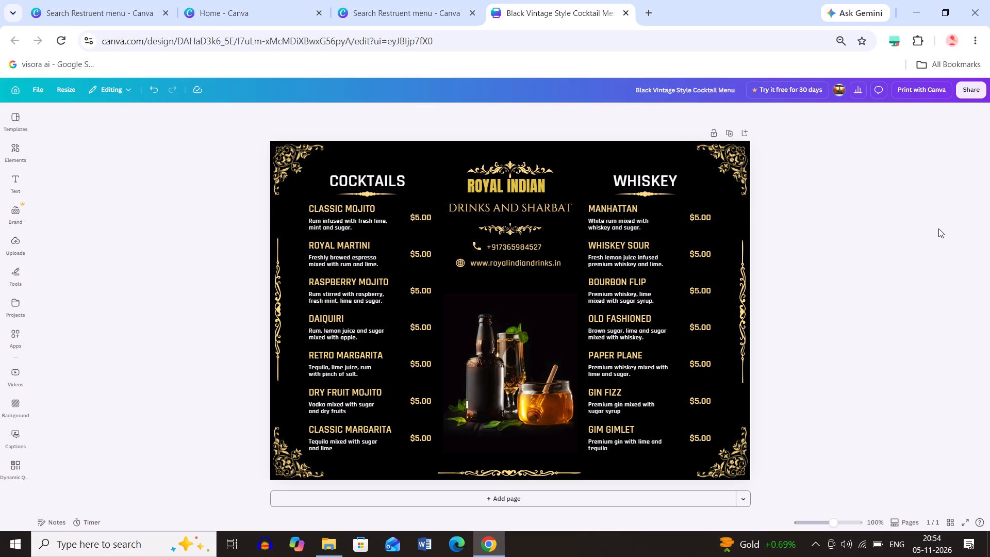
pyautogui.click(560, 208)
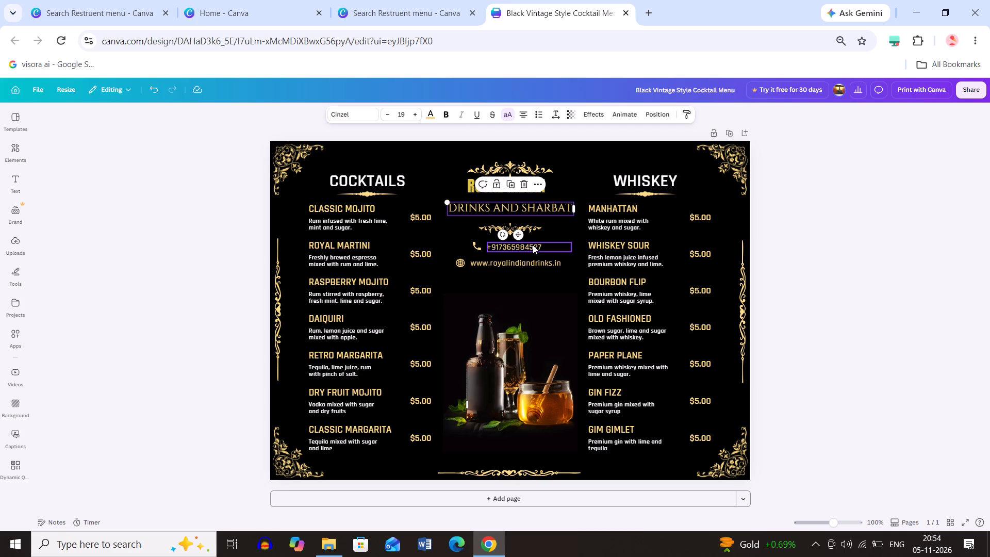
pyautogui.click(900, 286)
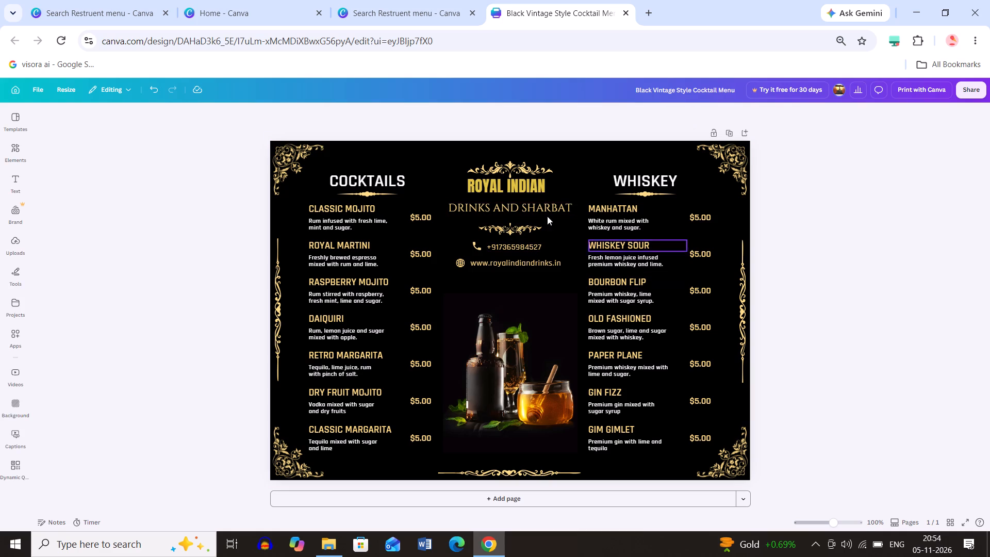
# Replace the COCKTAILS column heading with "Indian refreshers".
pyautogui.doubleClick(416, 183)
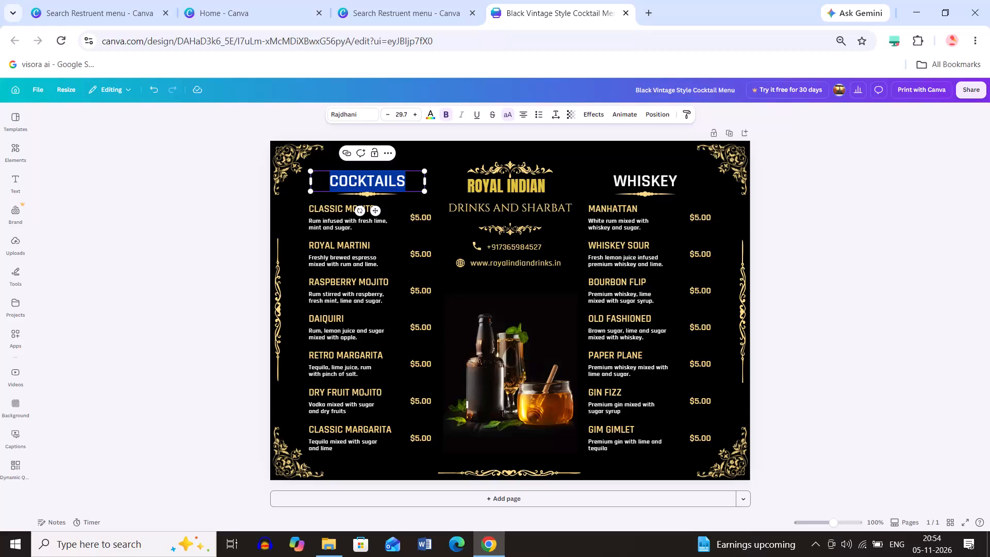
pyautogui.press('BackSpace')
pyautogui.write('Indian')
pyautogui.press('space')
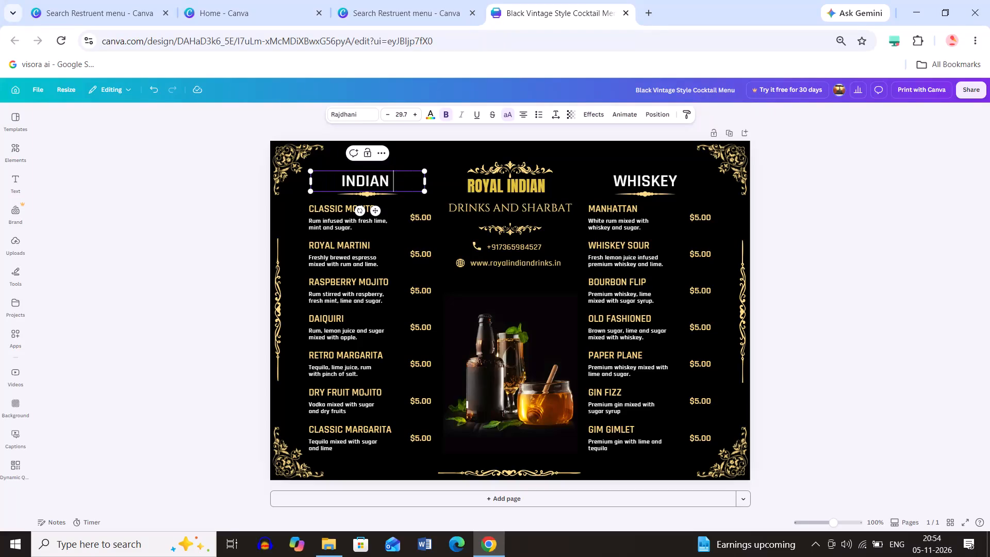
pyautogui.write('ref')
pyautogui.write('resh')
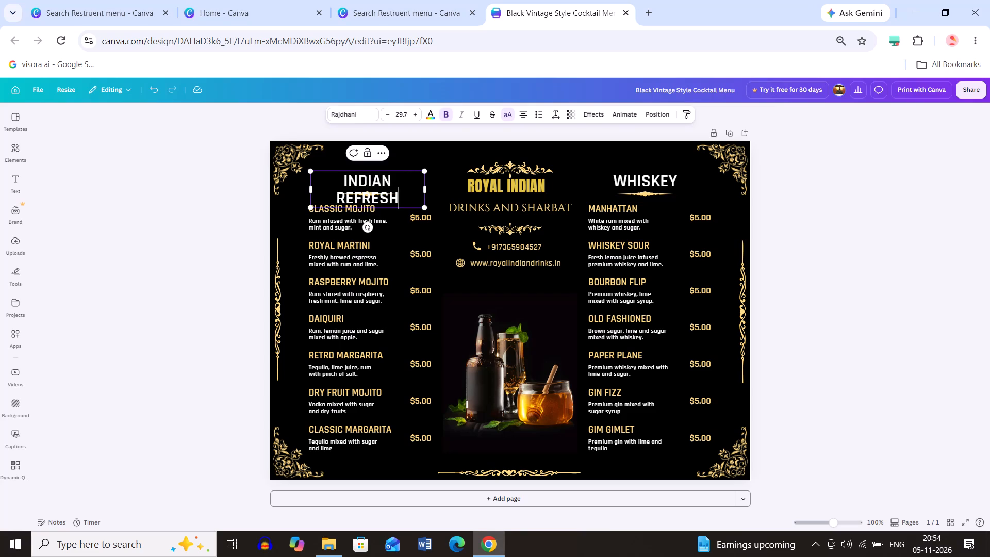
pyautogui.write('ers')
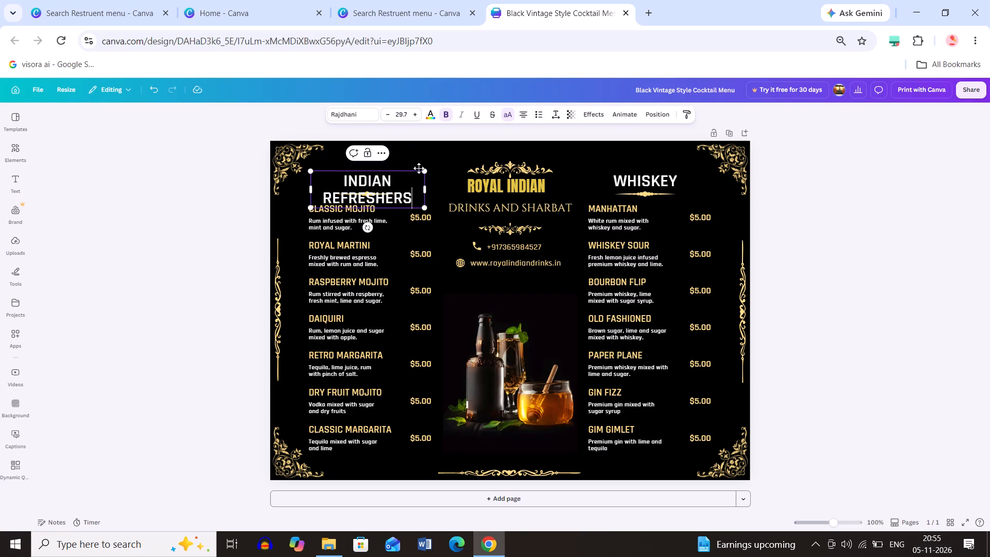
# Reduce the INDIAN REFRESHERS heading's font size to 23 so it fits on one line.
pyautogui.click(395, 113)
pyautogui.write('25')
pyautogui.press('Return')
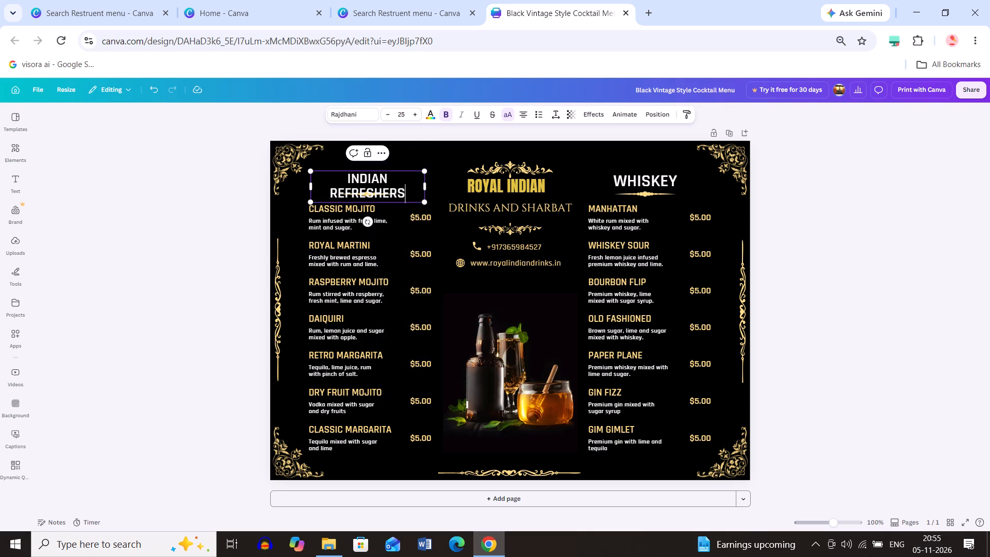
pyautogui.write('22')
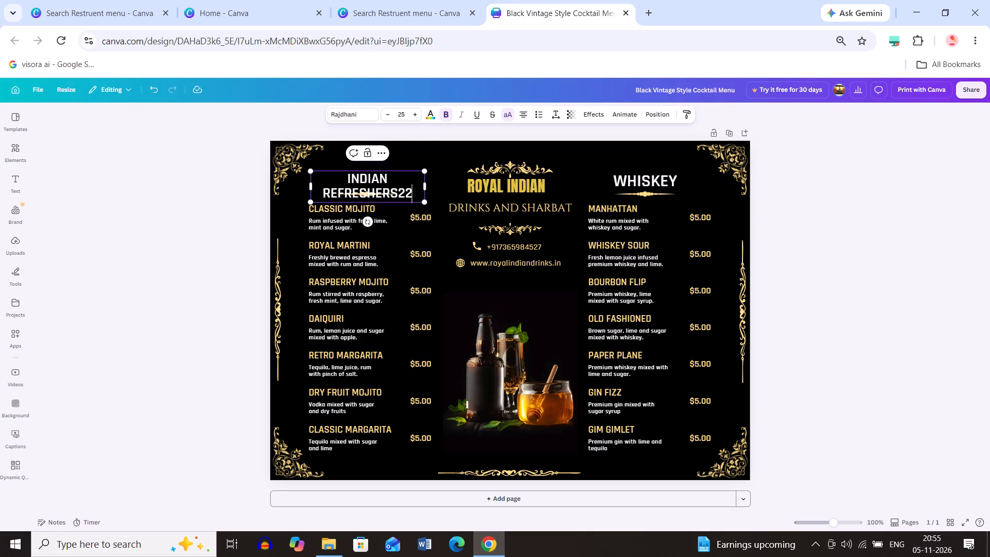
pyautogui.press('BackSpace')
pyautogui.press('BackSpace')
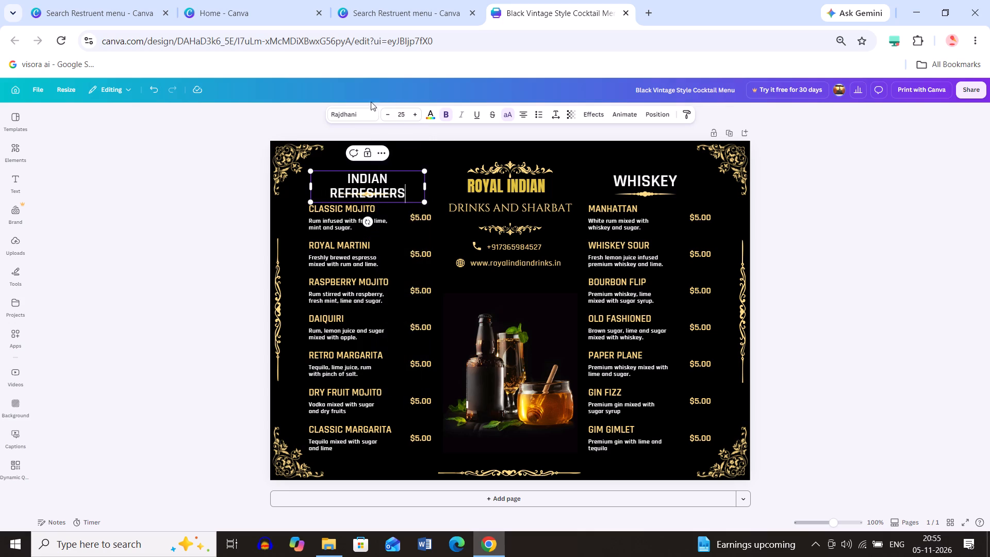
pyautogui.click(387, 113)
pyautogui.click(387, 113)
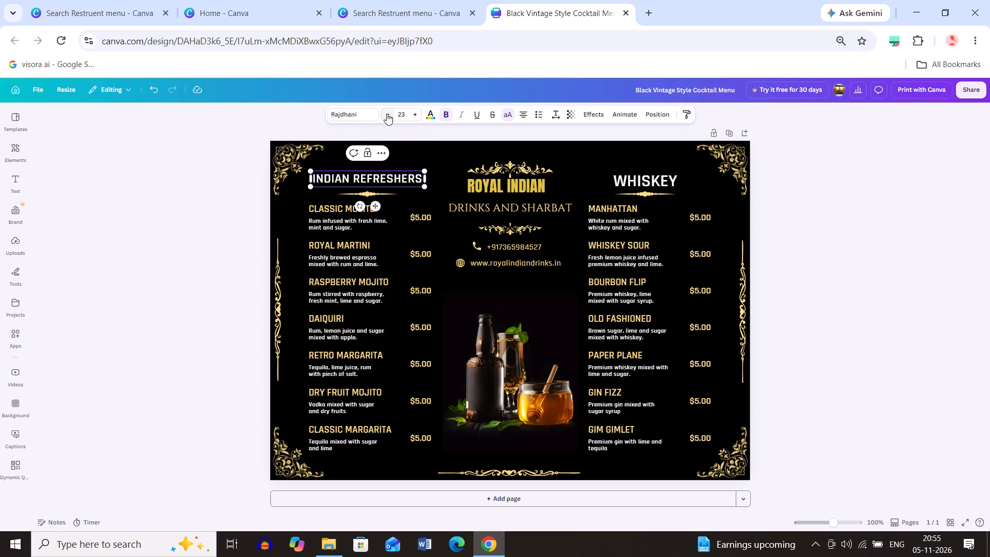
pyautogui.click(428, 163)
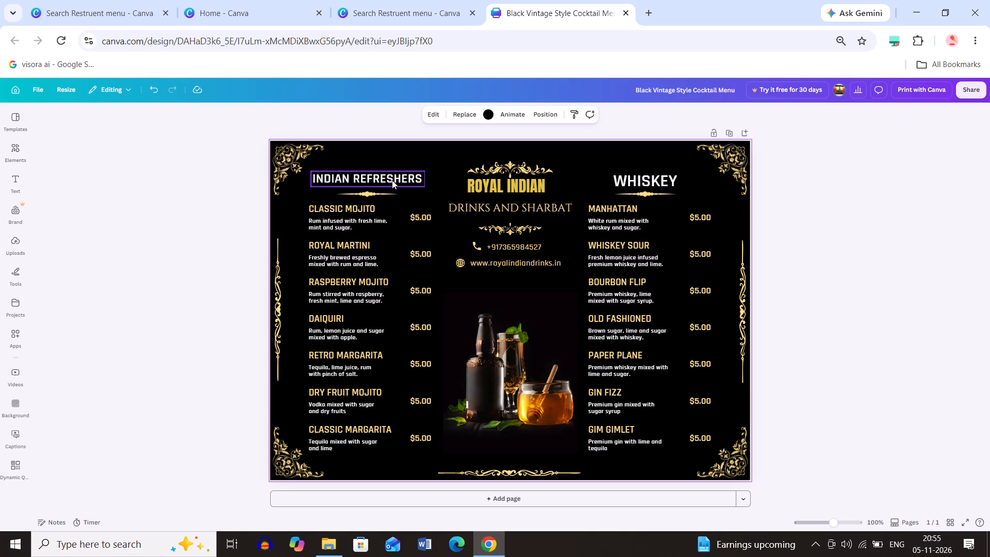
# Rename the CLASSIC MOJITO item under INDIAN REFRESHERS as "Aam panna".
pyautogui.doubleClick(366, 206)
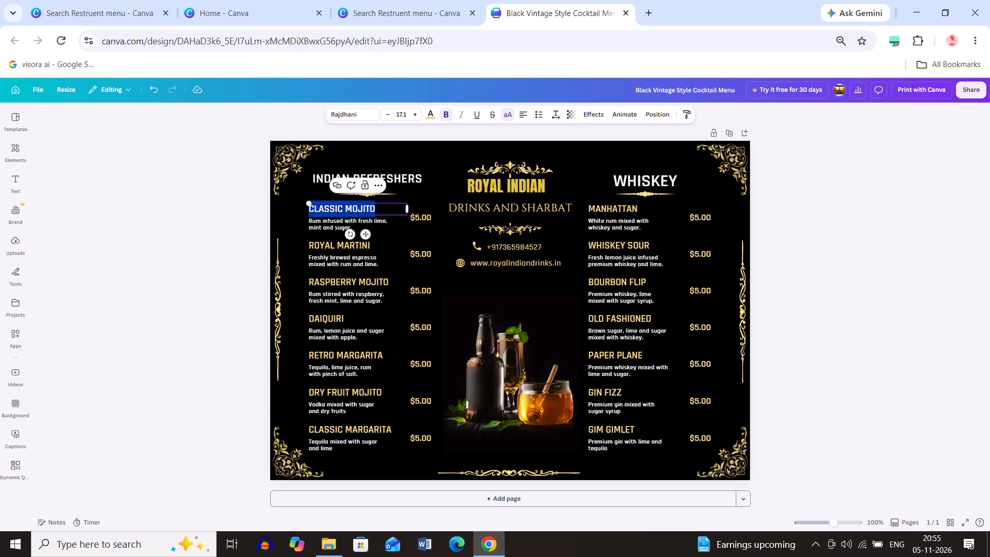
pyautogui.press('BackSpace')
pyautogui.write('Aa')
pyautogui.write('m panna')
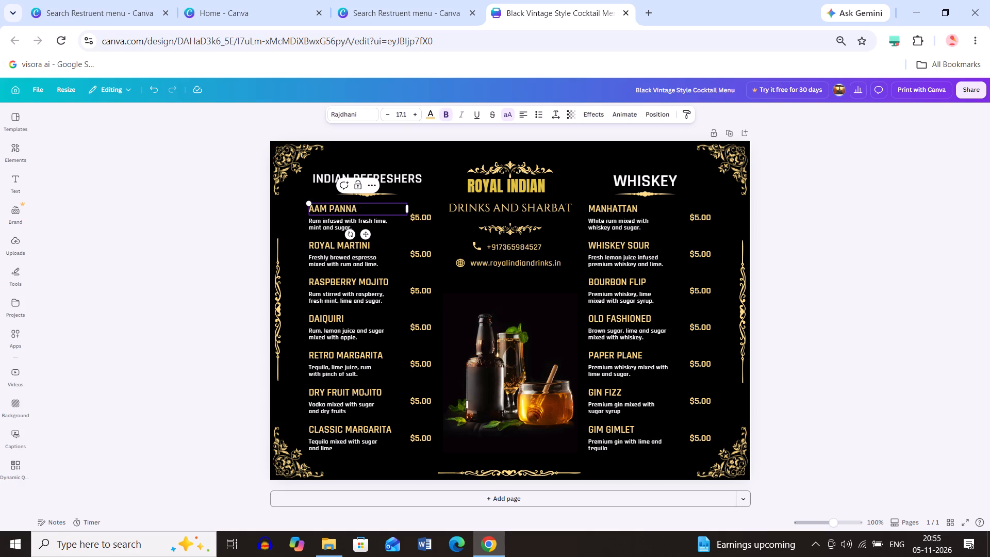
# Replace the description under AAM PANNA with "Raw mango, rosted cumin and mint", without a final period.
pyautogui.doubleClick(386, 229)
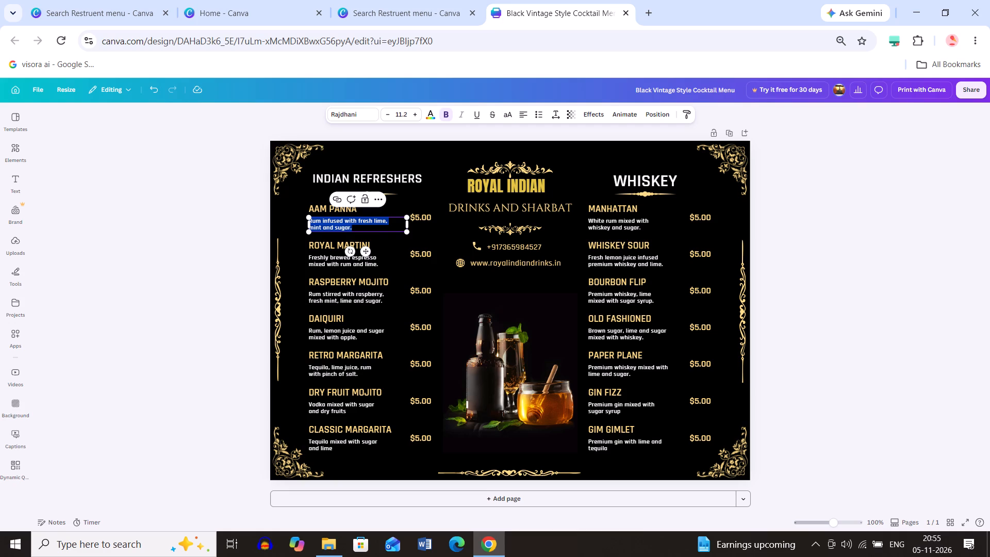
pyautogui.press('BackSpace')
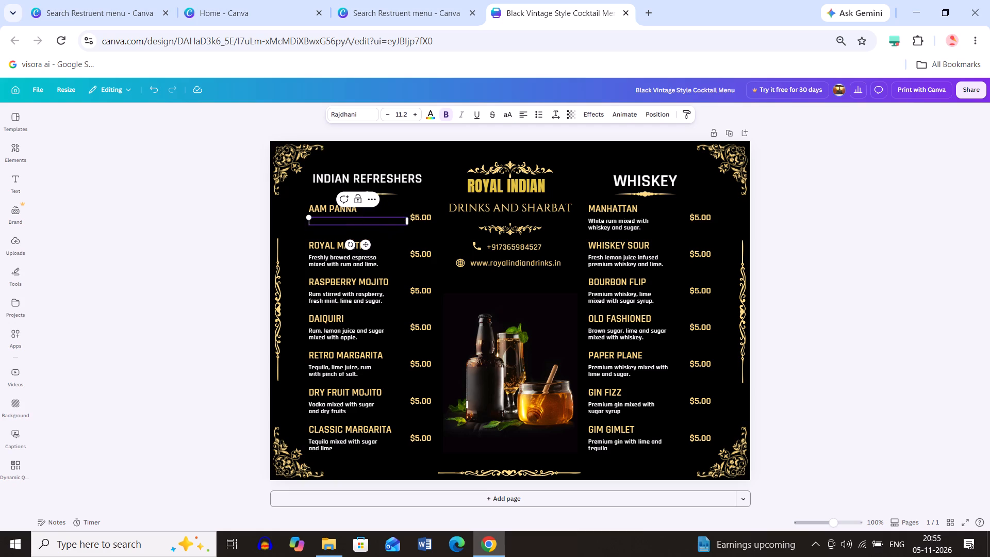
pyautogui.write('raw')
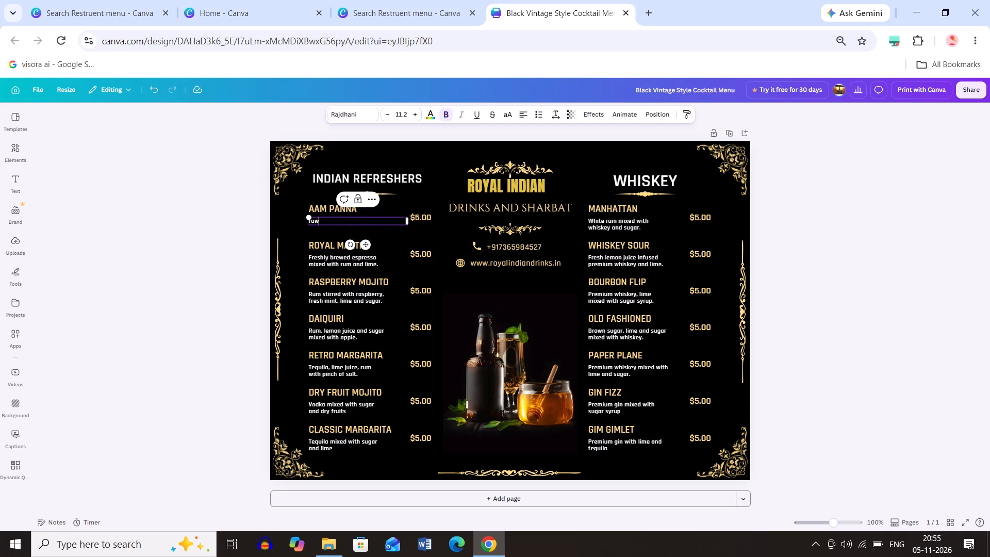
pyautogui.press('BackSpace')
pyautogui.press('BackSpace')
pyautogui.press('BackSpace')
pyautogui.write('Raw')
pyautogui.press('space')
pyautogui.write('mango')
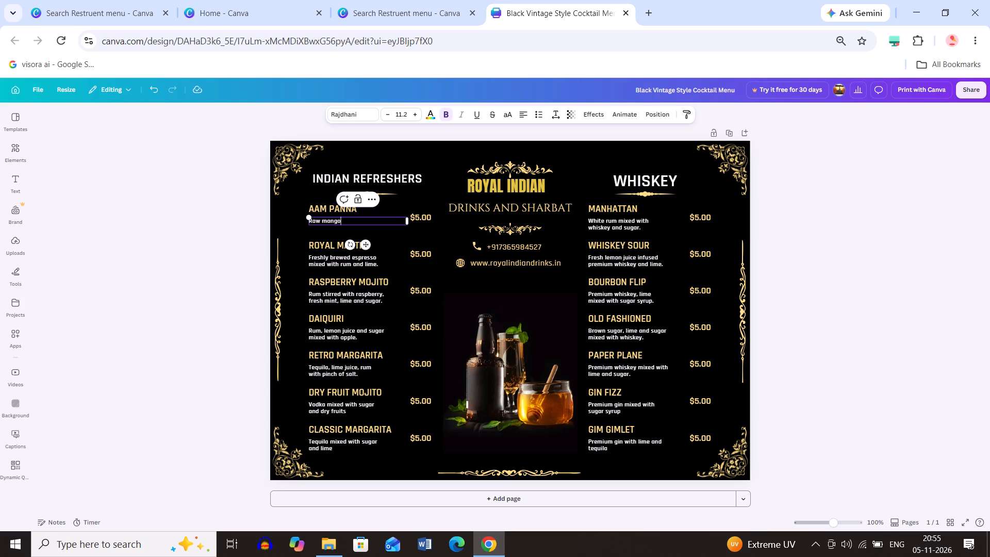
pyautogui.press(',')
pyautogui.press('space')
pyautogui.write('roste')
pyautogui.press('d')
pyautogui.press('space')
pyautogui.write('cumi')
pyautogui.write('n and mint')
pyautogui.press('.')
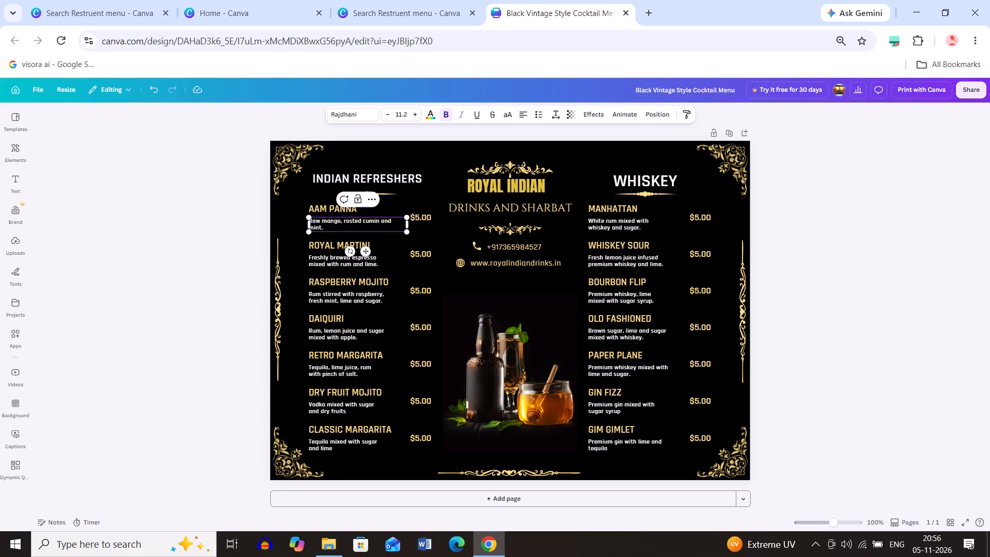
pyautogui.press('BackSpace')
pyautogui.click(291, 207)
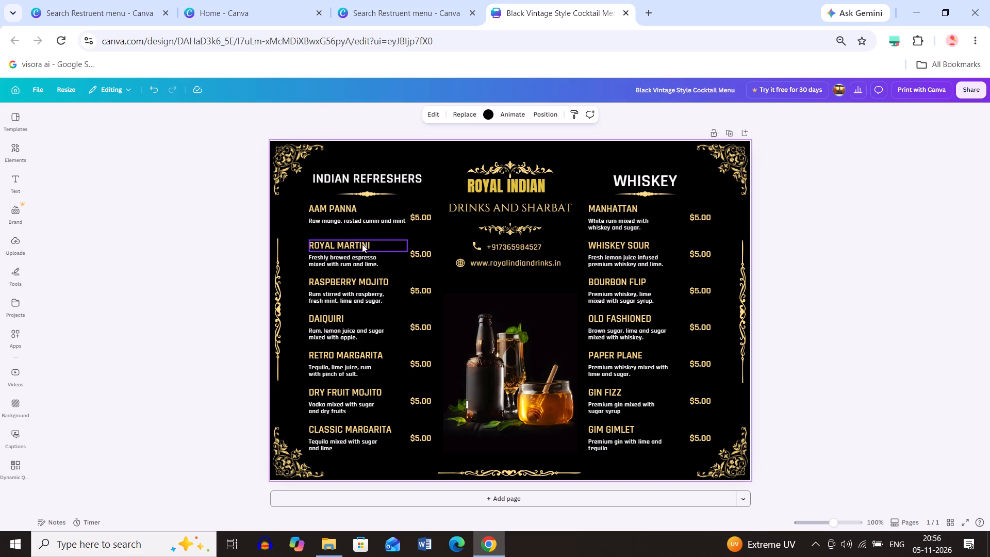
# Change the price of AAM PANNA to Rs60.
pyautogui.click(362, 244)
pyautogui.doubleClick(417, 217)
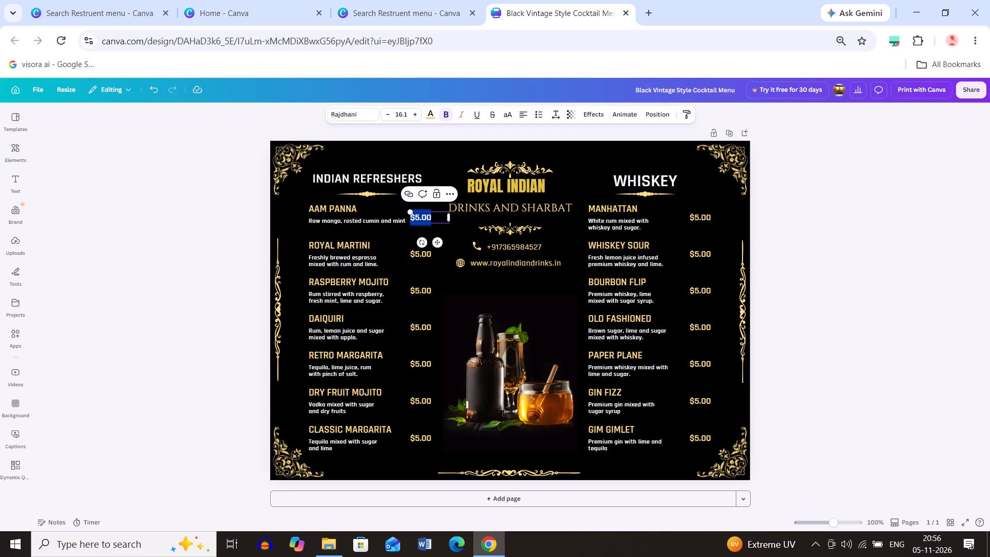
pyautogui.press('BackSpace')
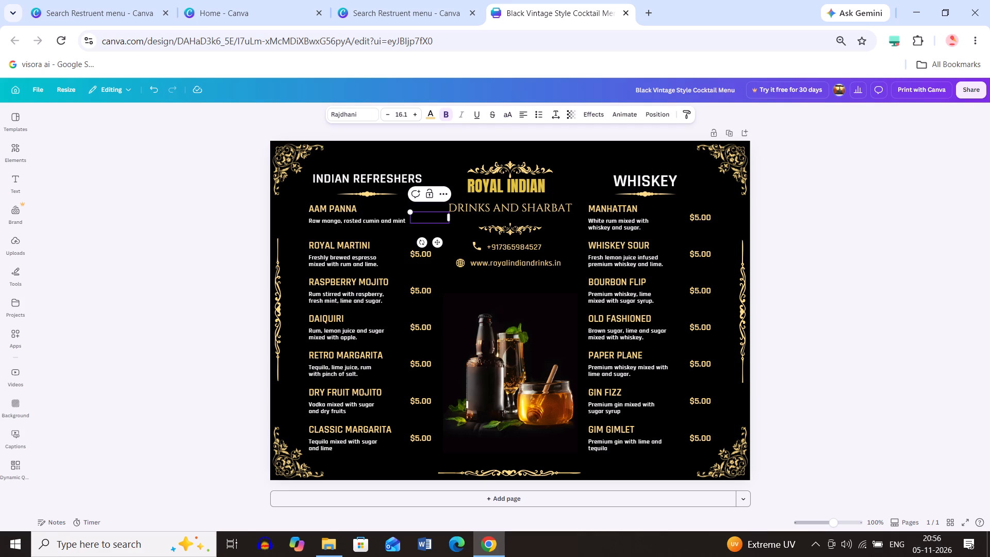
pyautogui.write('Rs')
pyautogui.write('60')
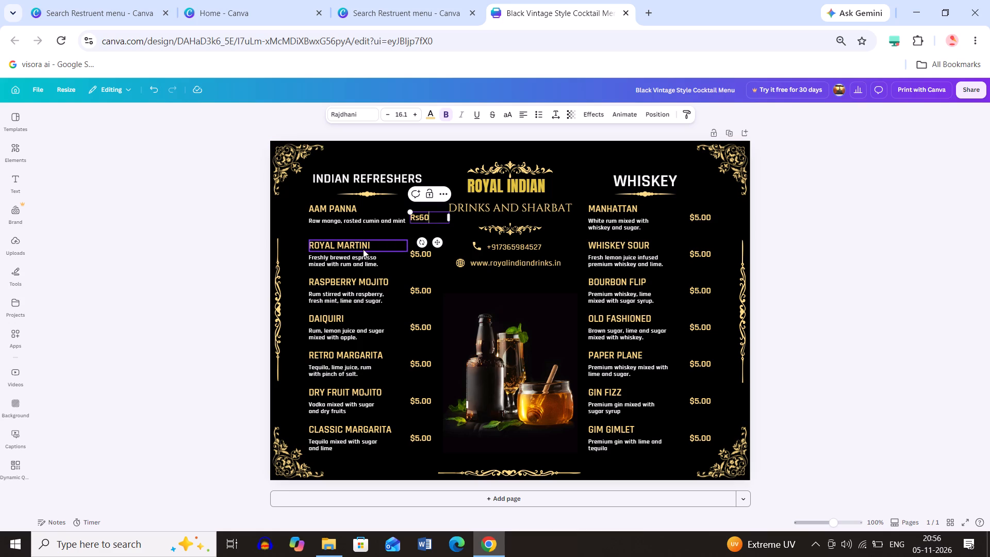
# Rename the ROYAL MARTINI item as "Jaljeera".
pyautogui.doubleClick(378, 247)
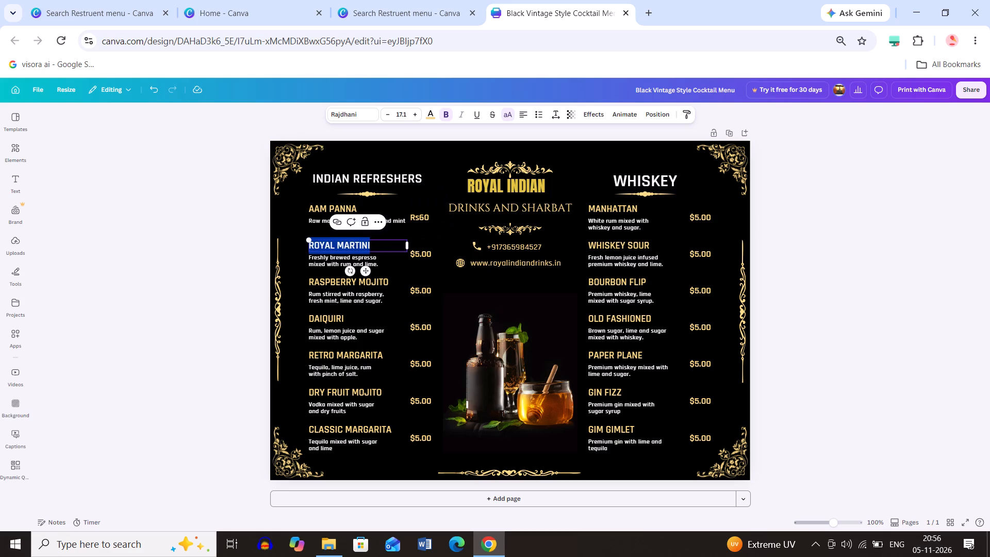
pyautogui.press('BackSpace')
pyautogui.write('Jal')
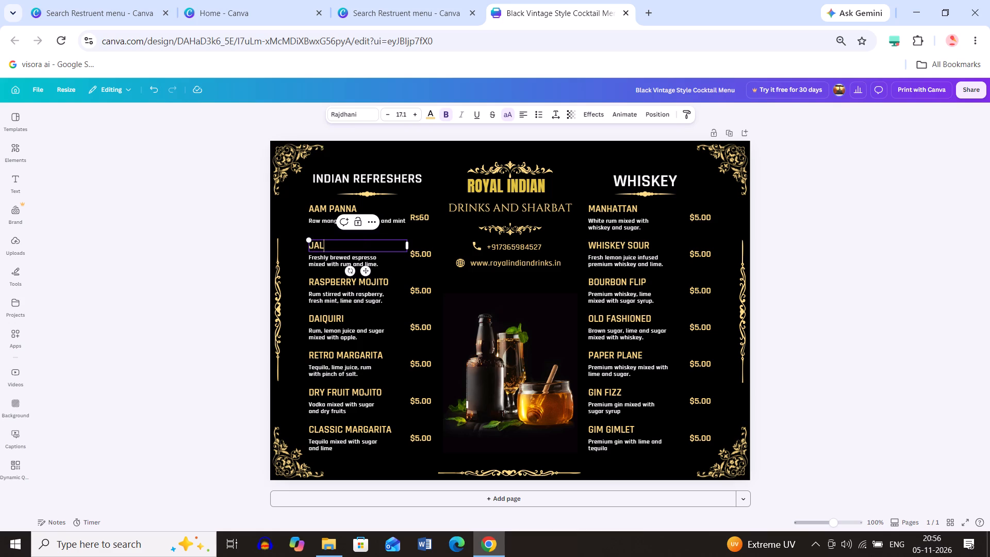
pyautogui.write('jeera')
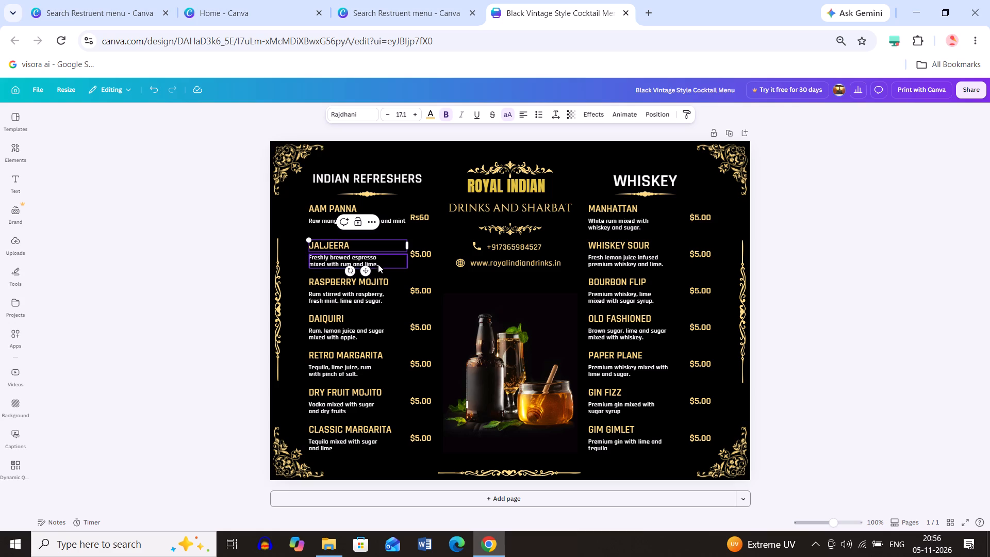
# Replace the description under JALJEERA with "Cumin,black salt and fresh mint".
pyautogui.doubleClick(386, 263)
pyautogui.press('BackSpace')
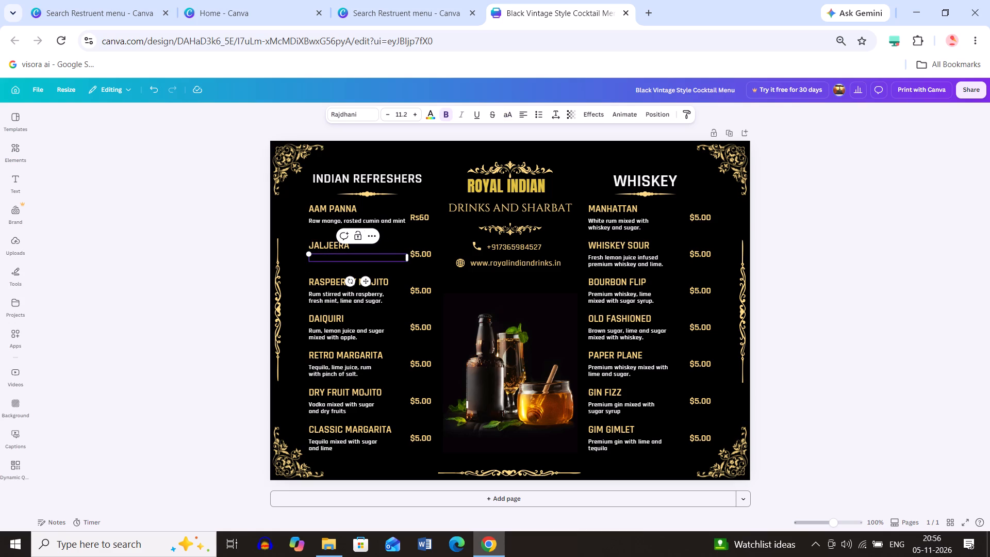
pyautogui.hotkey('shift', 'c')
pyautogui.write('umi')
pyautogui.press('n')
pyautogui.press(',')
pyautogui.press('b')
pyautogui.press('BackSpace')
pyautogui.write('black')
pyautogui.press('space')
pyautogui.write('ss')
pyautogui.press('BackSpace')
pyautogui.write('alt')
pyautogui.press('space')
pyautogui.write('and fresh')
pyautogui.press('space')
pyautogui.write('mint')
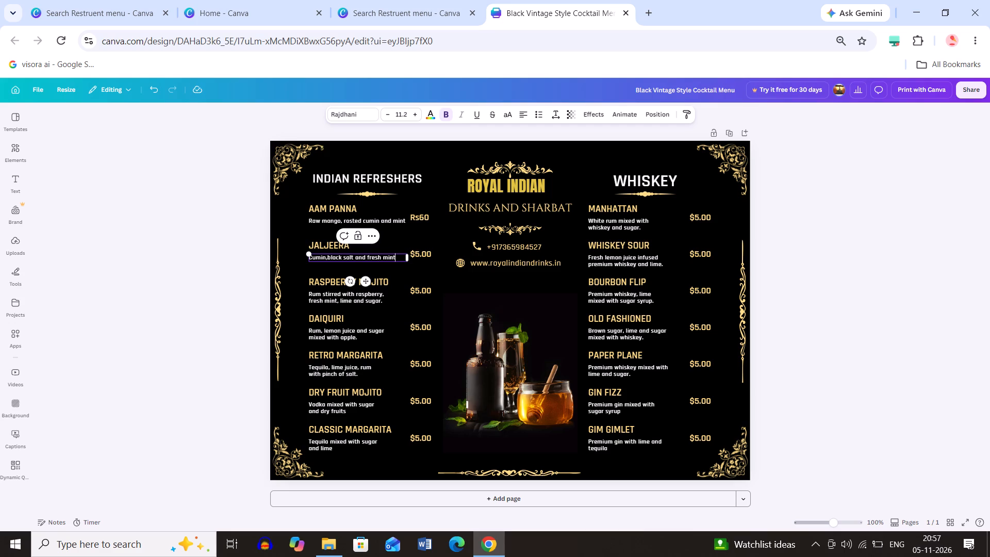
# Change the price of JALJEERA to Rs40.
pyautogui.doubleClick(420, 255)
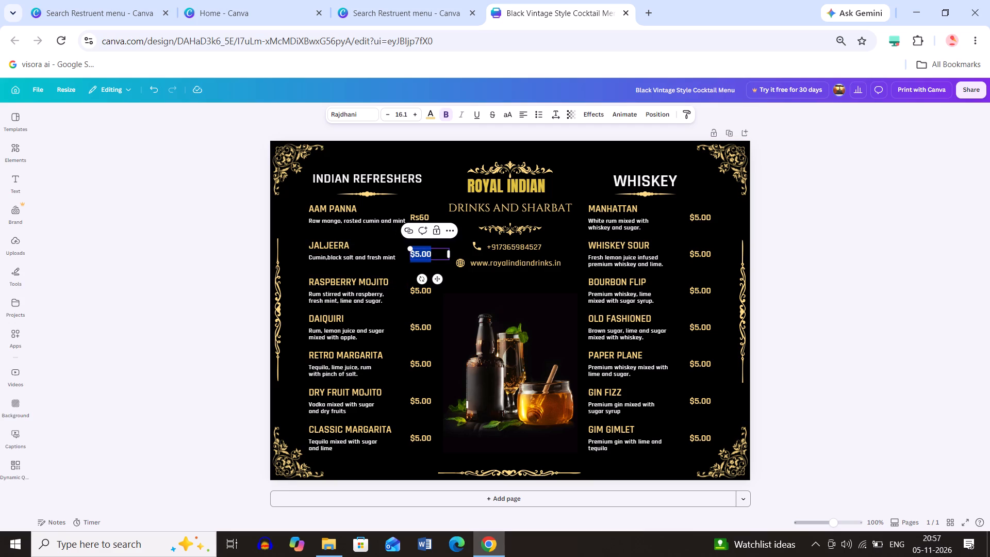
pyautogui.press('BackSpace')
pyautogui.write('Rs')
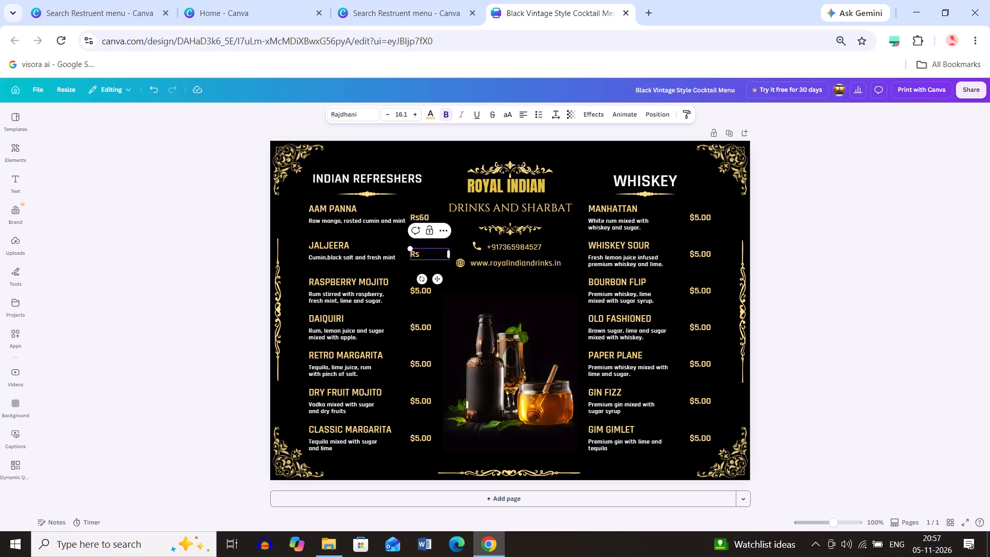
pyautogui.write('40')
# Rename the RASPBERRY MOJITO item under INDIAN REFRESHERS as "Mango Lassi".
pyautogui.doubleClick(385, 286)
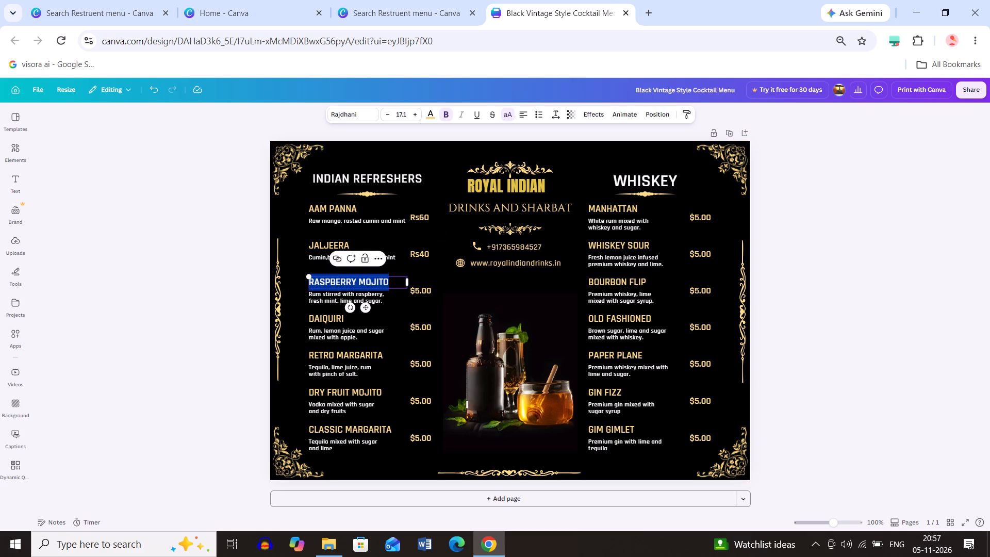
pyautogui.press('BackSpace')
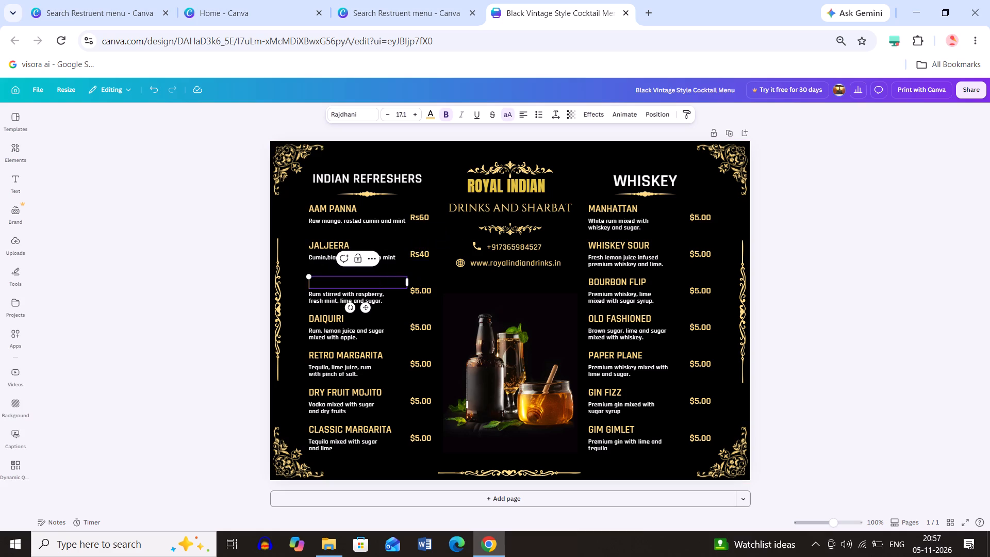
pyautogui.write('rose')
pyautogui.press('space')
pyautogui.press('BackSpace')
pyautogui.press('BackSpace')
pyautogui.press('BackSpace')
pyautogui.press('BackSpace')
pyautogui.press('BackSpace')
pyautogui.write('Mango')
pyautogui.press('space')
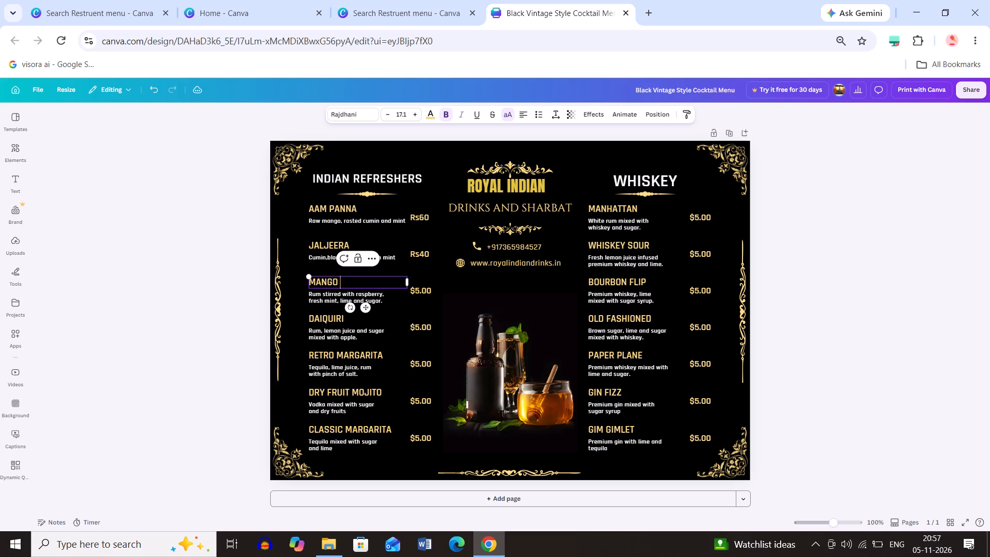
pyautogui.write('Lassi')
pyautogui.press('space')
# Replace the description under MANGO LASSI with "Fresh mango blended with cremy yogurt".
pyautogui.click(372, 299)
pyautogui.click(372, 299)
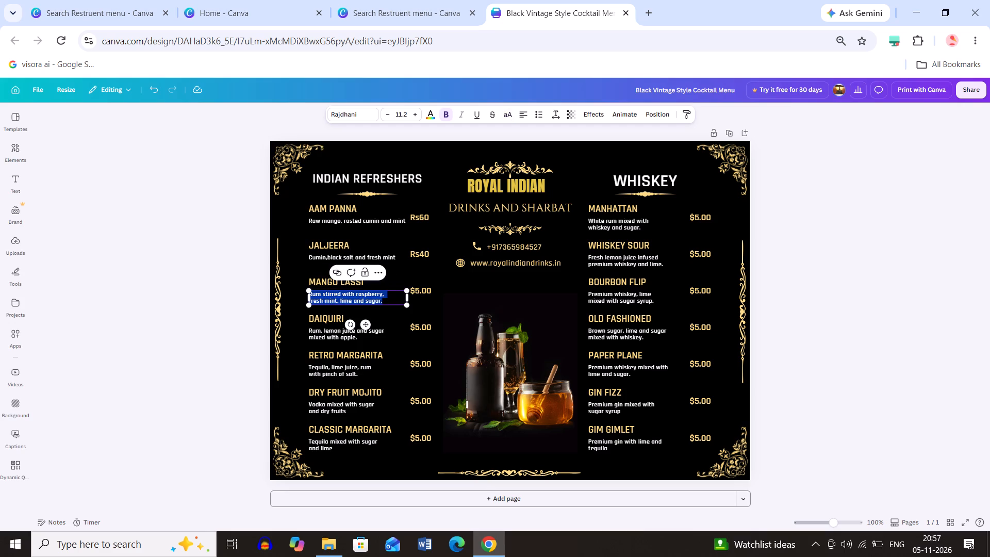
pyautogui.press('BackSpace')
pyautogui.write('Fresh')
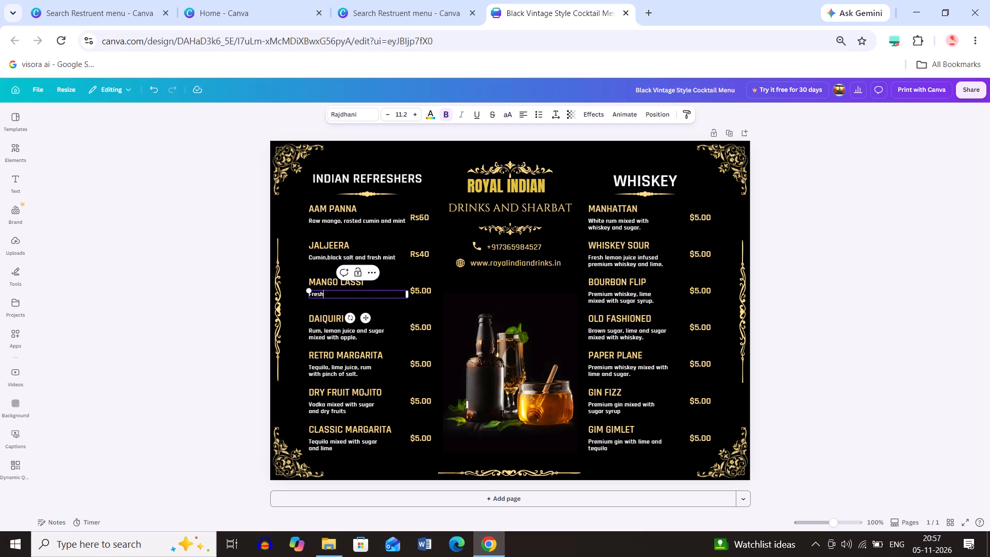
pyautogui.press('space')
pyautogui.write('mang')
pyautogui.write('o blen')
pyautogui.write('ded')
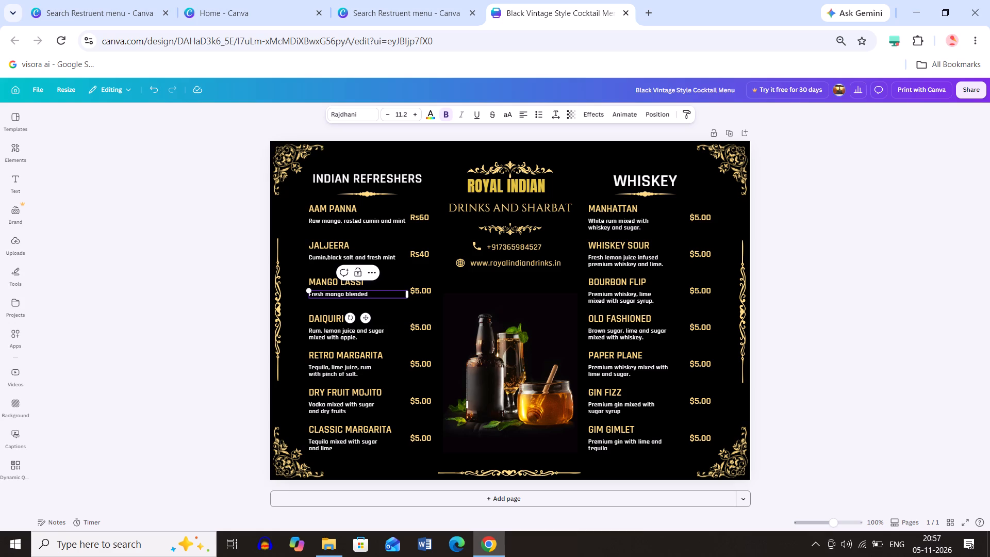
pyautogui.press('space')
pyautogui.write('with')
pyautogui.press('space')
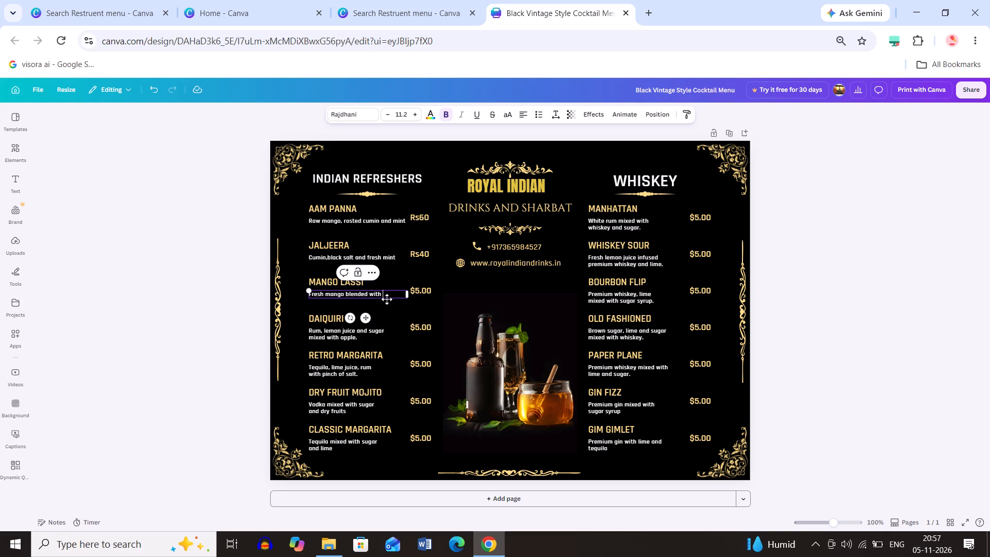
pyautogui.write('cremy')
pyautogui.press('space')
pyautogui.write('yo')
pyautogui.write('gurt')
# Reduce the MANGO LASSI description's font size to 9.2, and scale its text box outward to font size 10.2.
pyautogui.moveTo(339, 301); pyautogui.dragTo(338, 301)
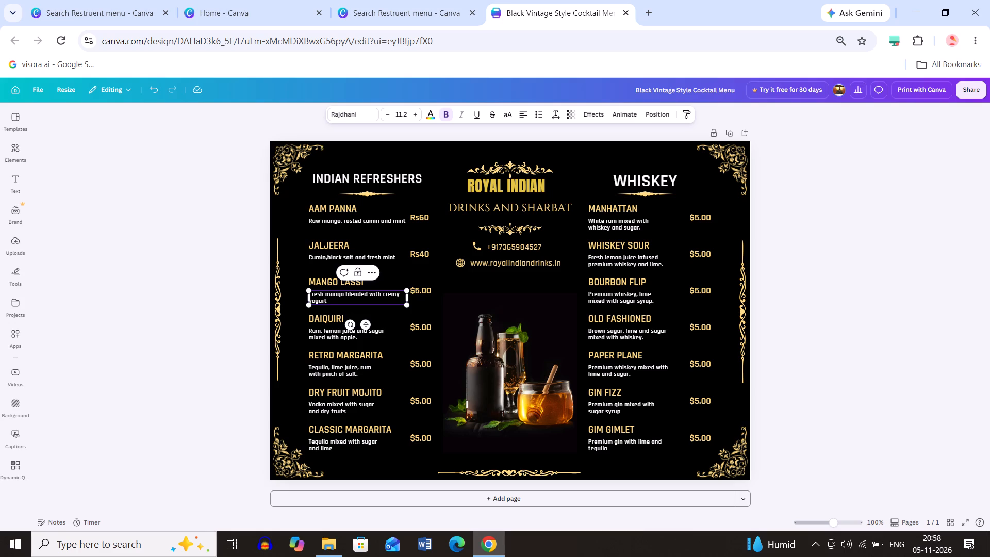
pyautogui.moveTo(338, 301); pyautogui.dragTo(309, 297)
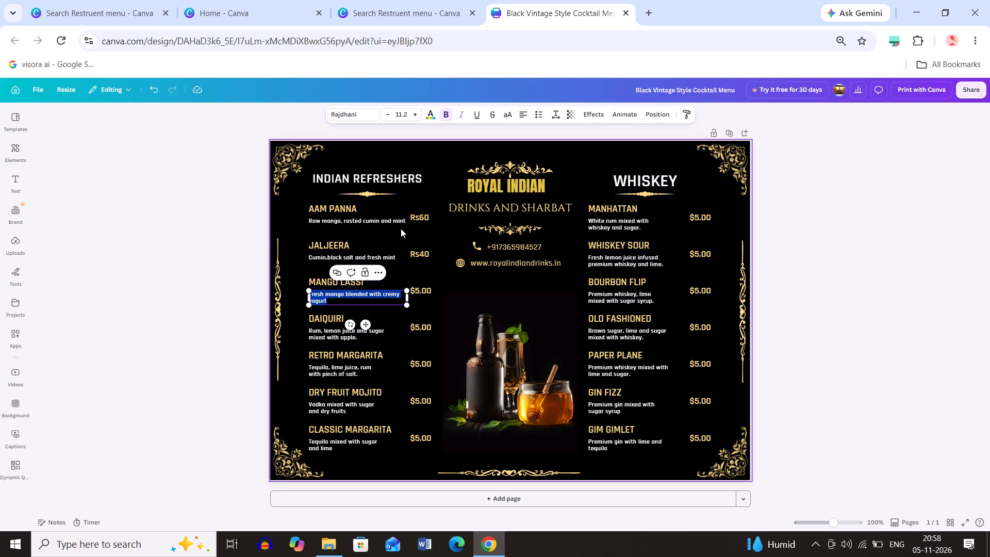
pyautogui.click(385, 116)
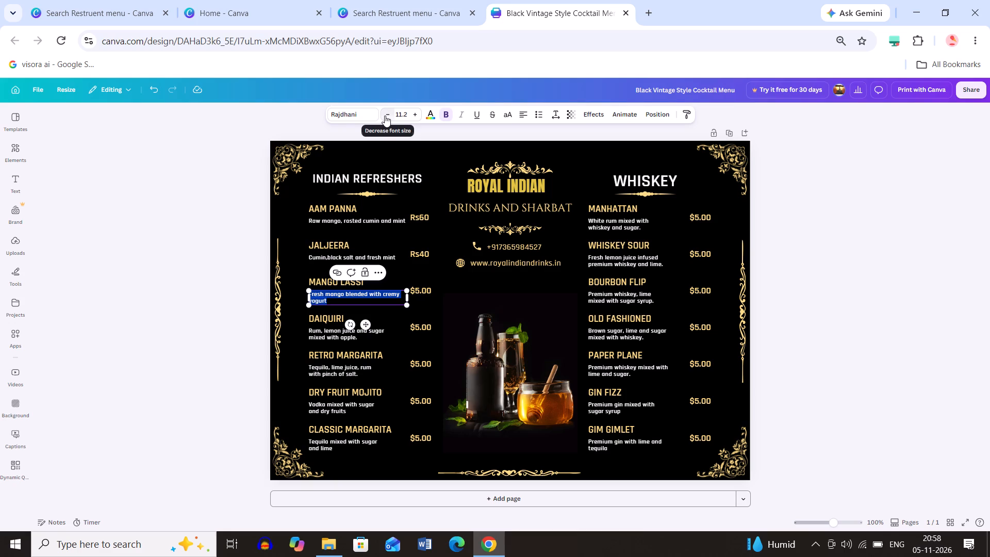
pyautogui.click(386, 116)
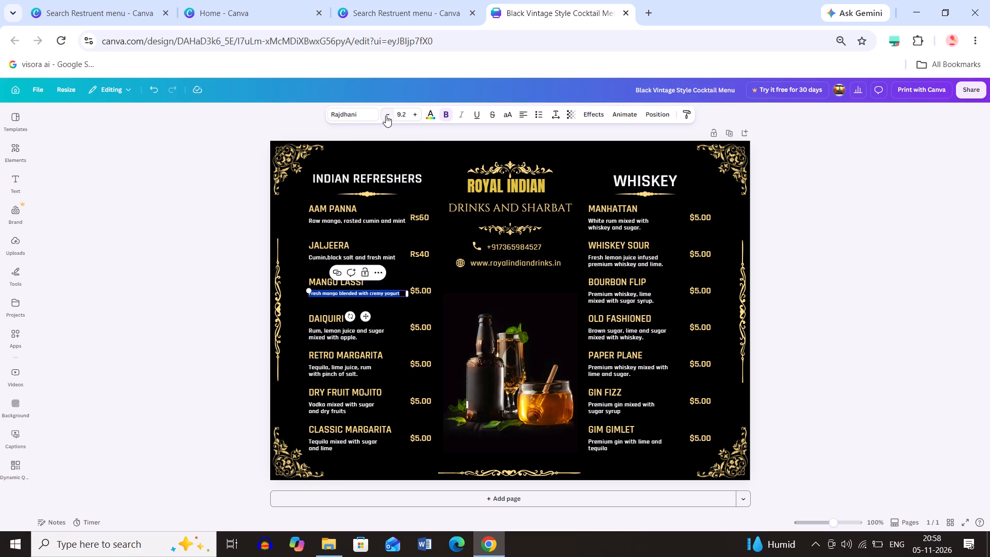
pyautogui.moveTo(309, 289); pyautogui.dragTo(300, 289)
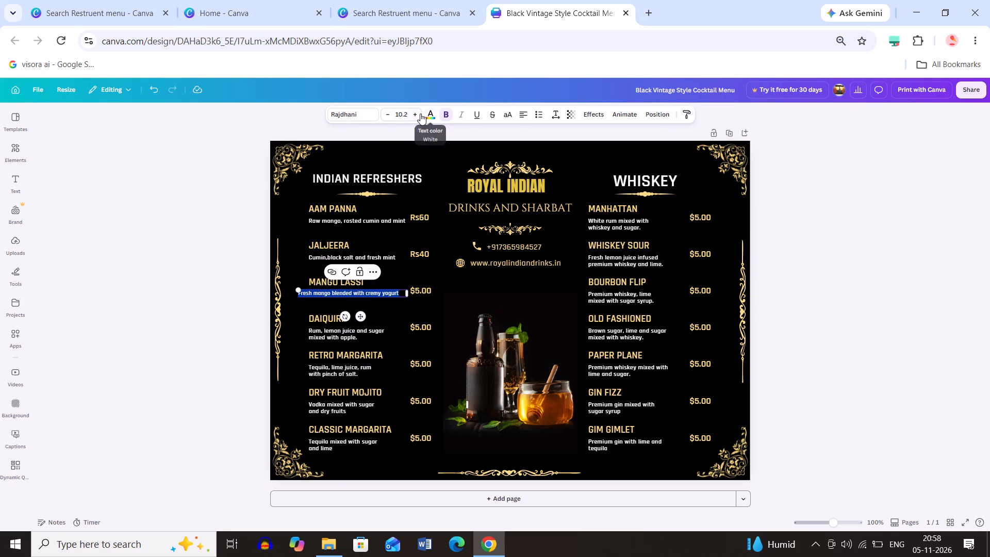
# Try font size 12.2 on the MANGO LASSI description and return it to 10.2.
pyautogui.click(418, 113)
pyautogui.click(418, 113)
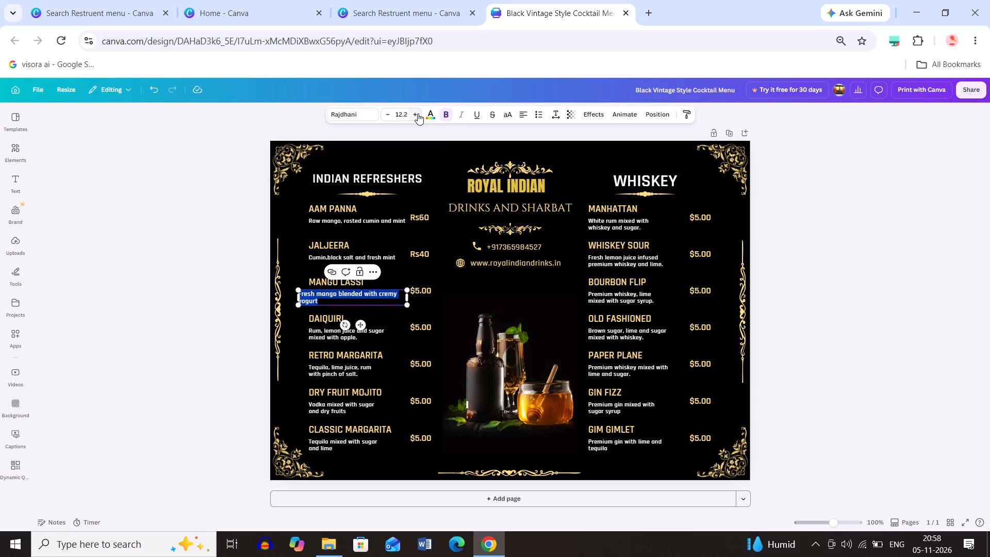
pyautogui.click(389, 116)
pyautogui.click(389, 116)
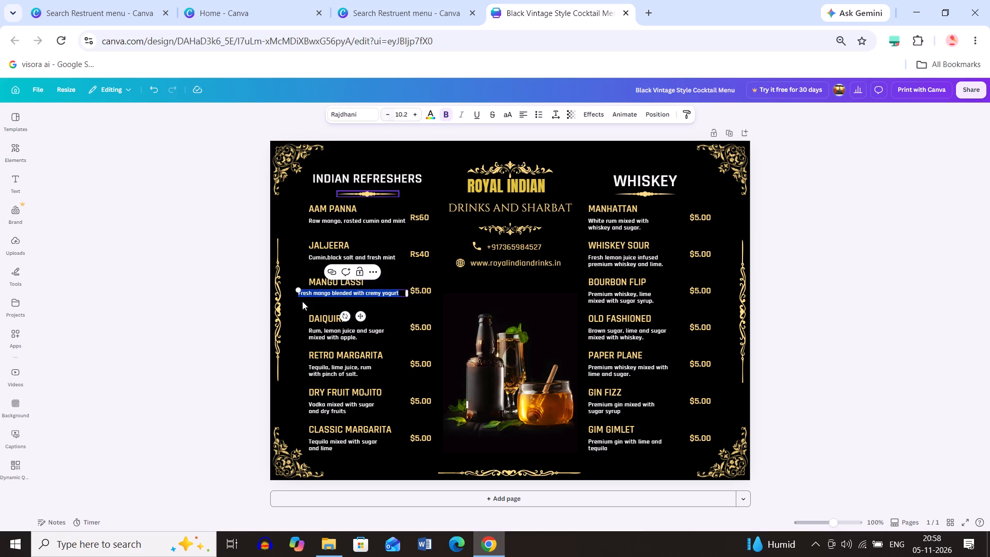
# Scale the MANGO LASSI description's text box up from its upper-left corner to font size 11.4.
pyautogui.moveTo(299, 290); pyautogui.dragTo(288, 287)
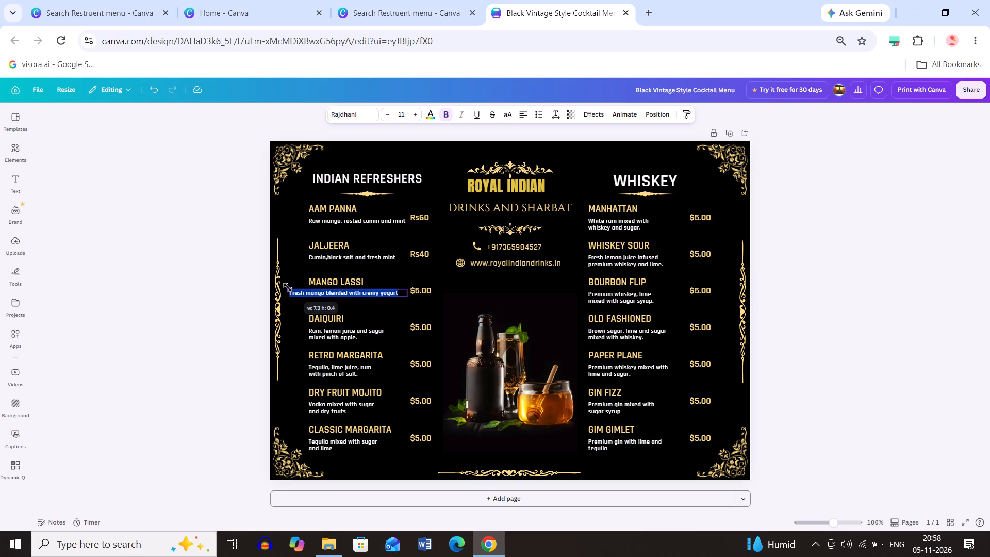
pyautogui.moveTo(288, 287); pyautogui.dragTo(286, 287)
pyautogui.click(412, 115)
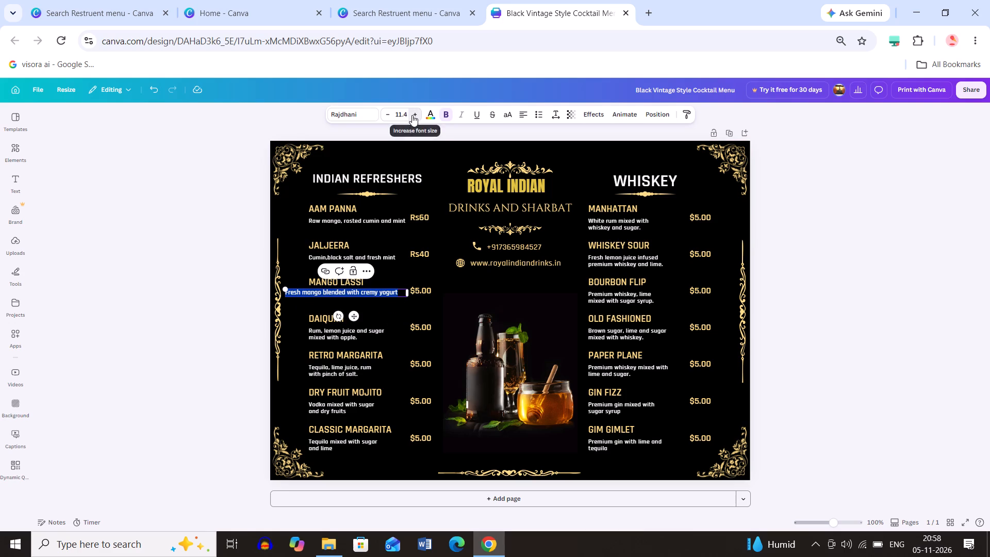
pyautogui.click(385, 112)
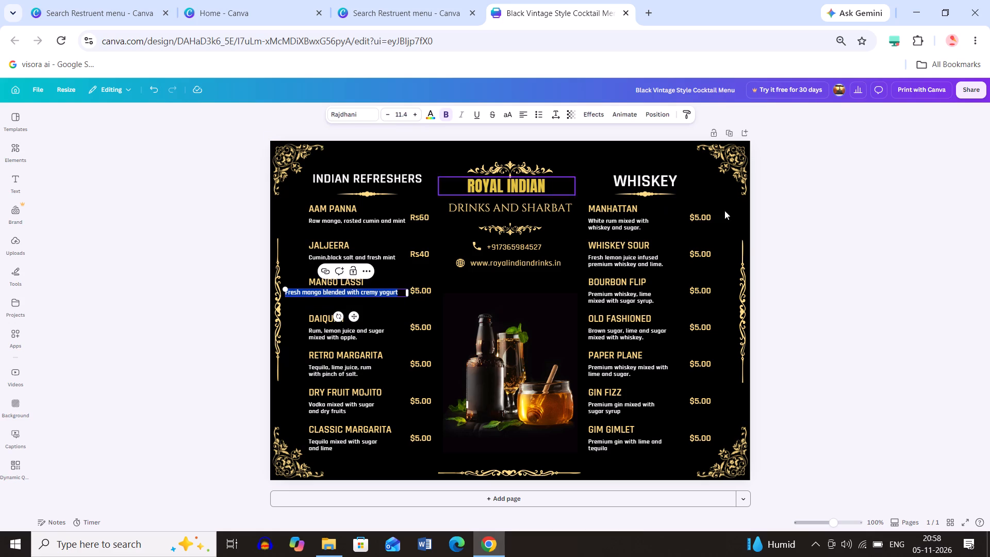
# Reposition the MANGO LASSI description slightly right and down, between its drink name and the price column.
pyautogui.click(850, 212)
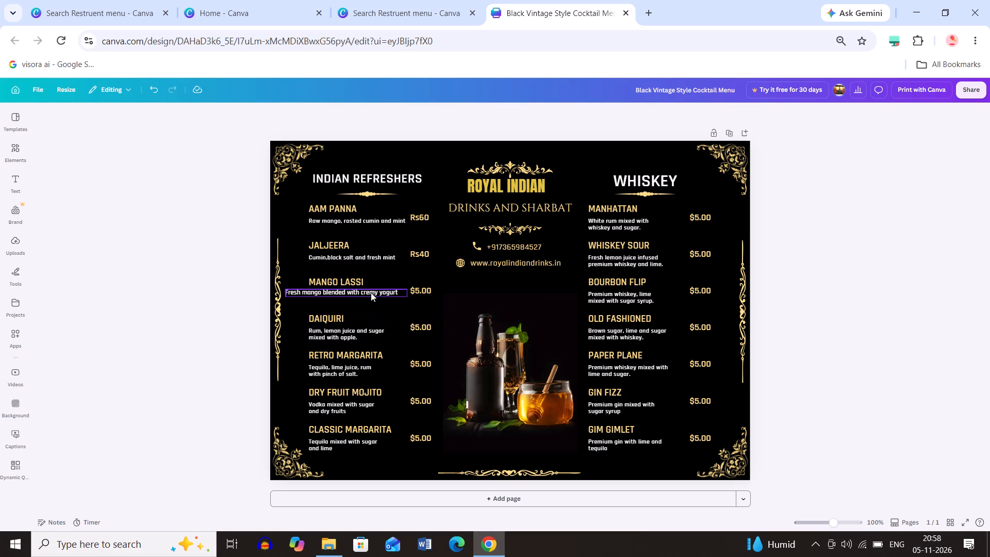
pyautogui.moveTo(370, 290); pyautogui.dragTo(378, 289)
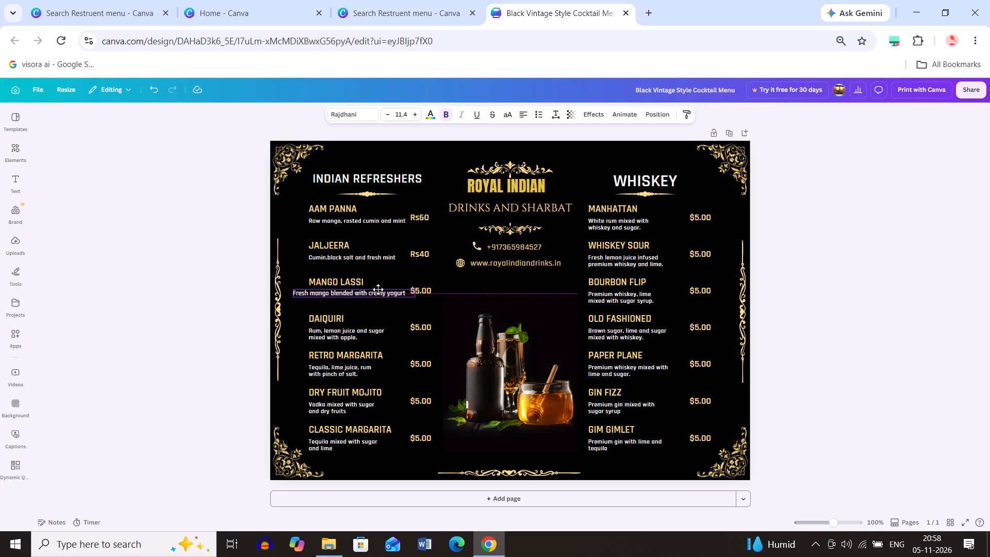
pyautogui.moveTo(378, 289); pyautogui.dragTo(375, 290)
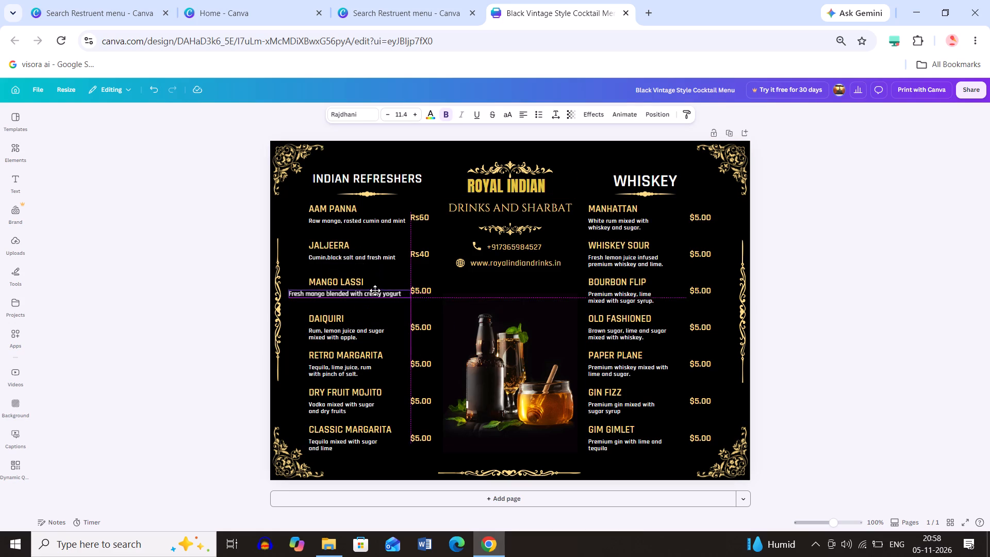
pyautogui.moveTo(375, 290); pyautogui.dragTo(375, 291)
pyautogui.click(810, 249)
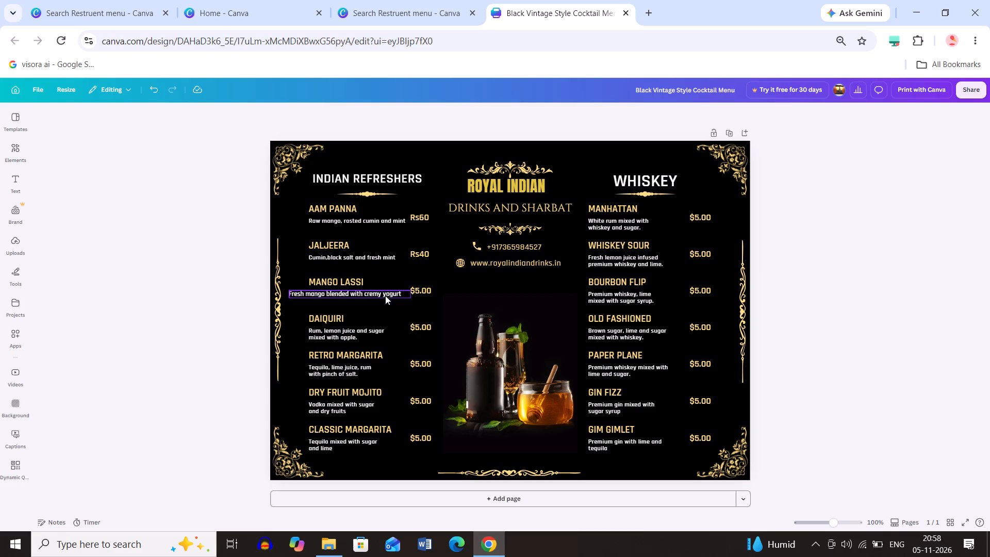
# Replace the $5.00 price beside MANGO LASSI with "Rs80".
pyautogui.click(428, 291)
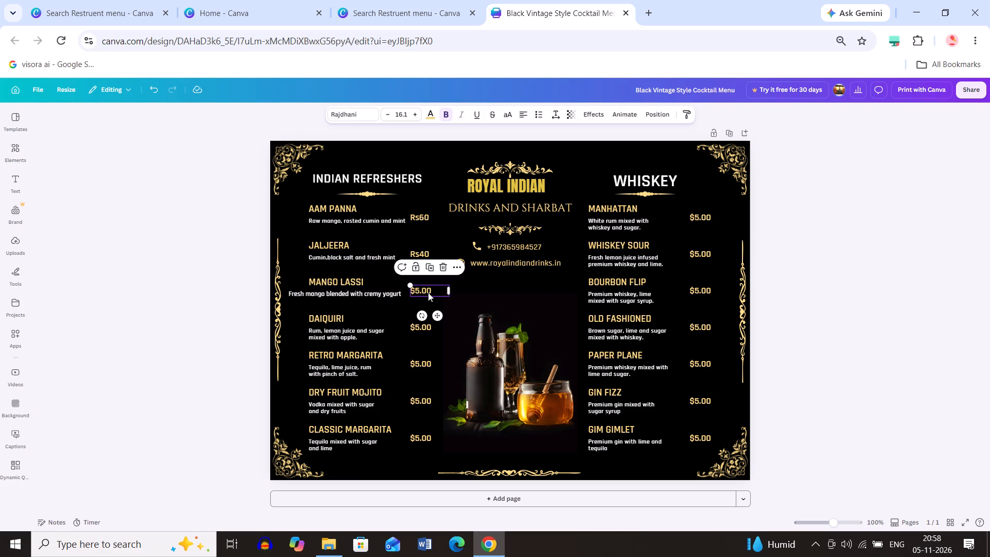
pyautogui.doubleClick(435, 291)
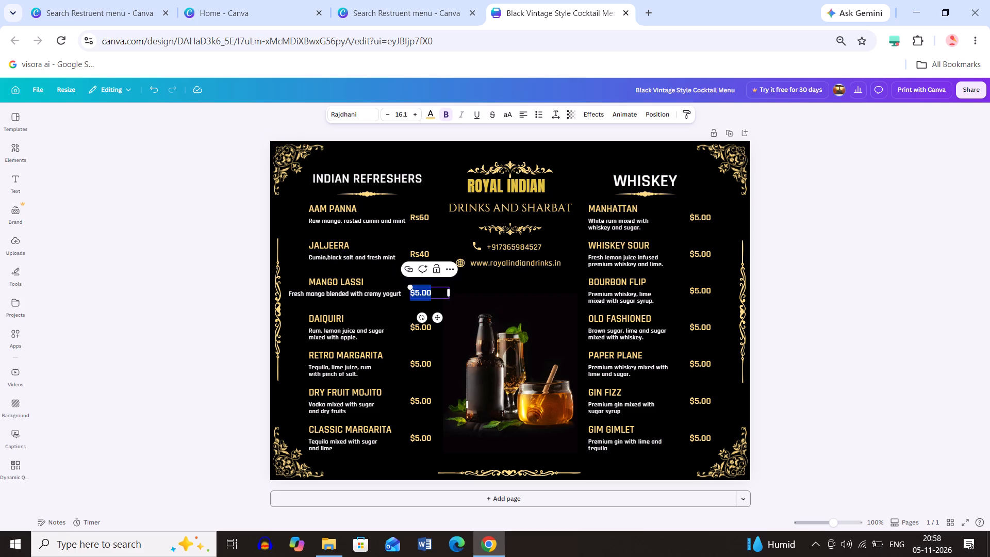
pyautogui.press('BackSpace')
pyautogui.write('Rs')
pyautogui.write('80')
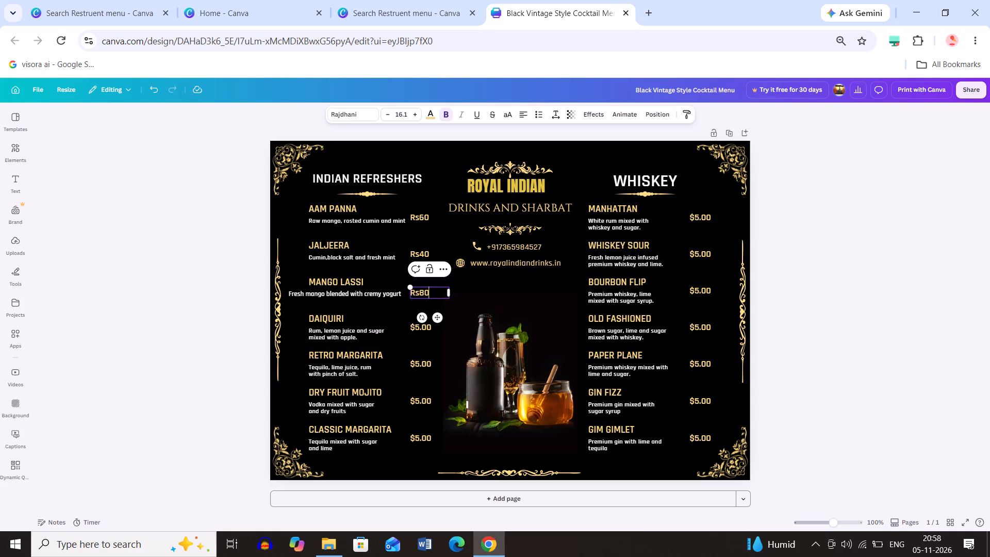
# Replace the drink name DAIQUIRI with "Rose Sharbat".
pyautogui.doubleClick(358, 320)
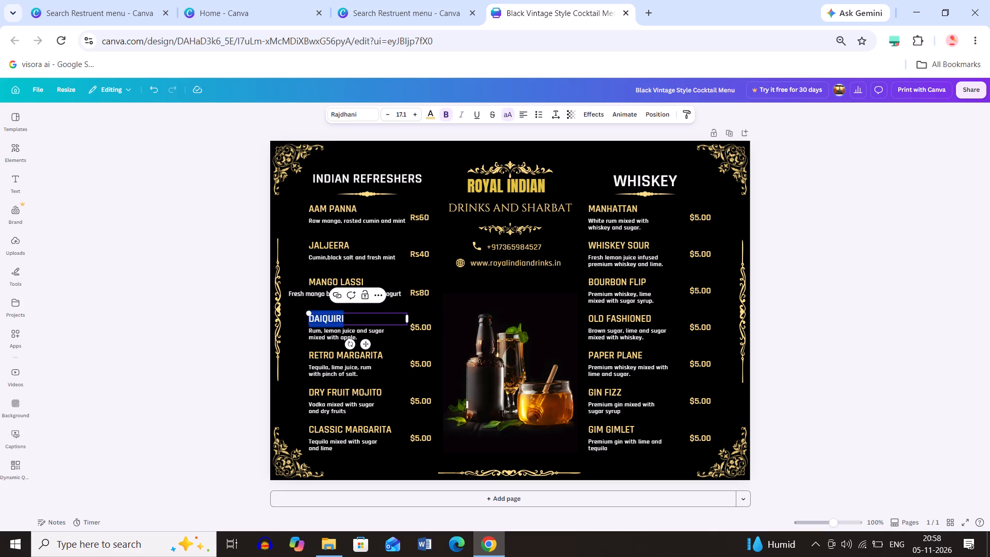
pyautogui.press('BackSpace')
pyautogui.write('Rose')
pyautogui.press('space')
pyautogui.write('Sharbat')
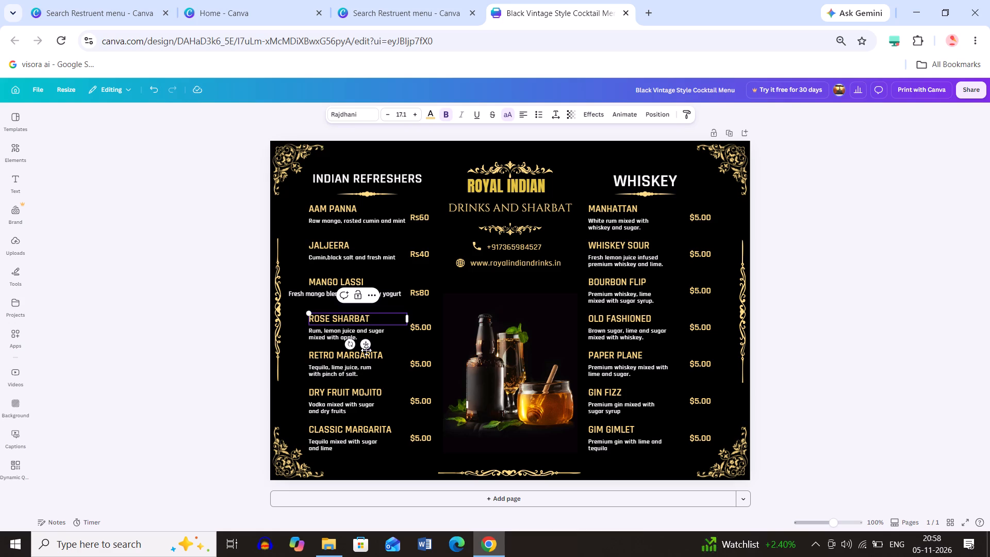
# Replace the description under ROSE SHARBAT with "Sweet rose flavoured drink".
pyautogui.doubleClick(360, 334)
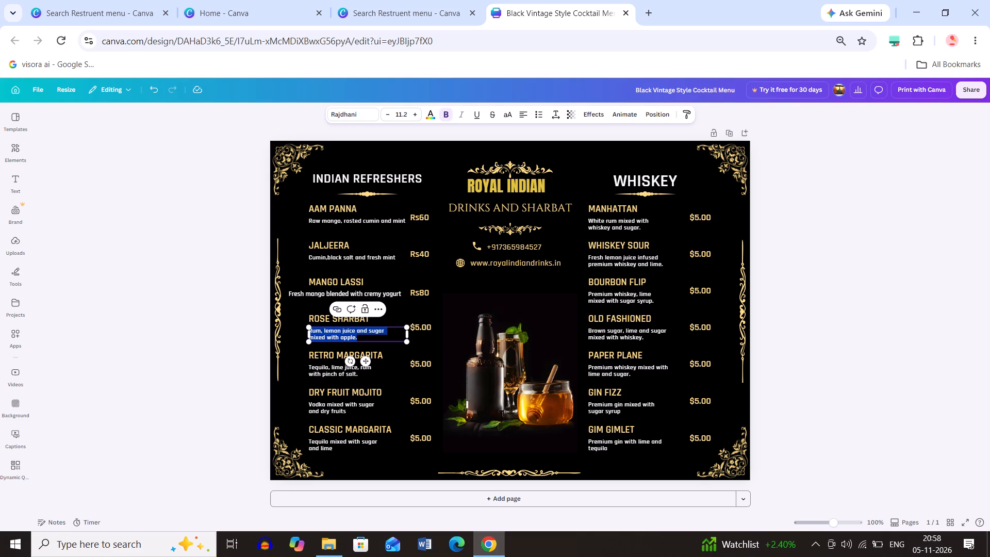
pyautogui.press('BackSpace')
pyautogui.write('Sweet')
pyautogui.press('space')
pyautogui.write('Rose')
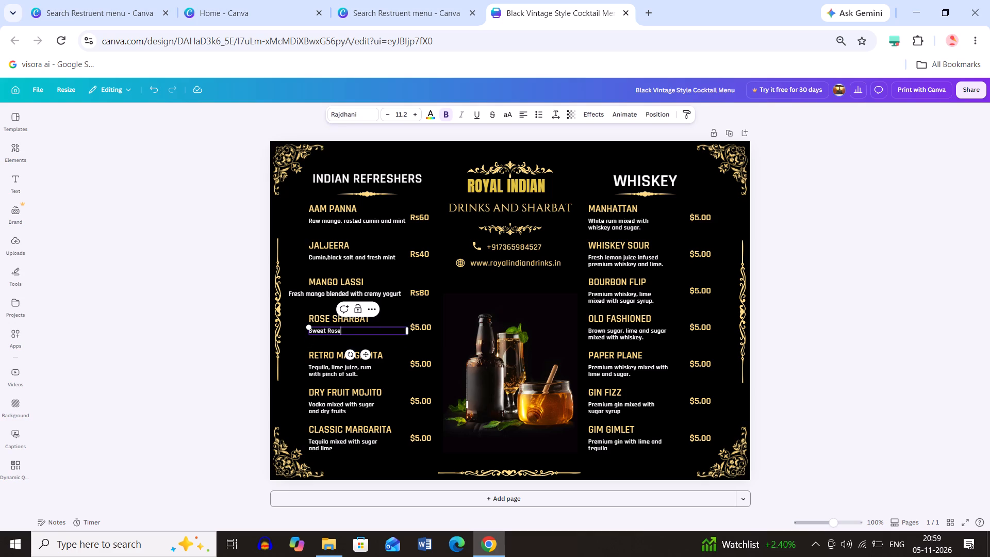
pyautogui.press('space')
pyautogui.press('BackSpace')
pyautogui.press('BackSpace')
pyautogui.press('BackSpace')
pyautogui.press('BackSpace')
pyautogui.press('BackSpace')
pyautogui.write('rose flavo')
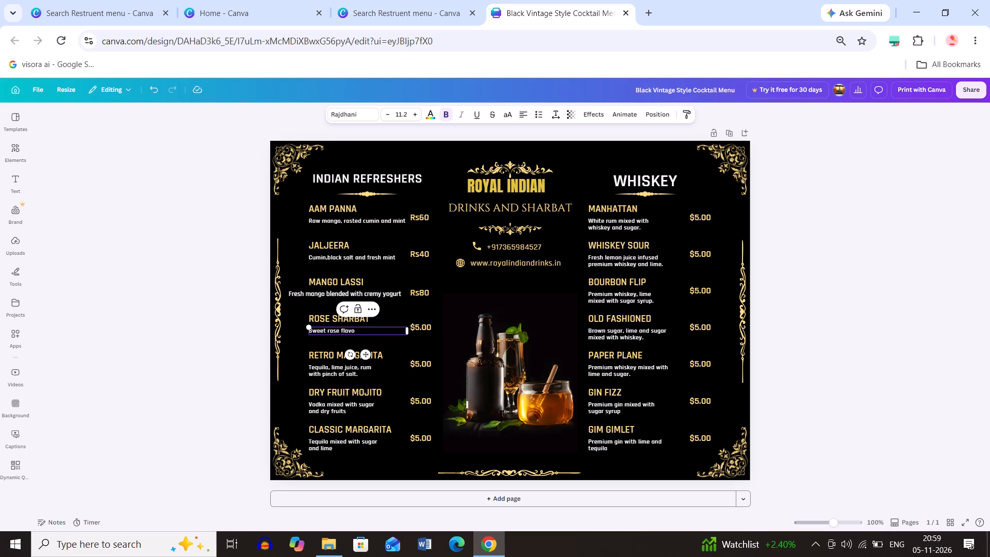
pyautogui.write('ure')
pyautogui.write('d')
pyautogui.press('space')
pyautogui.write('dri')
pyautogui.write('nk')
# Replace the $5.00 price beside ROSE SHARBAT with "Rs50".
pyautogui.doubleClick(423, 322)
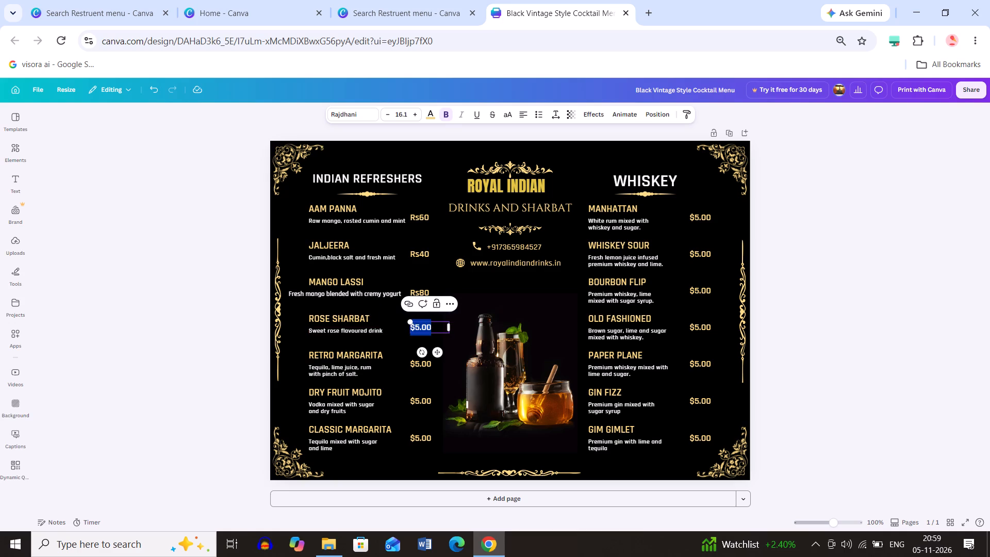
pyautogui.press('BackSpace')
pyautogui.write('Rs')
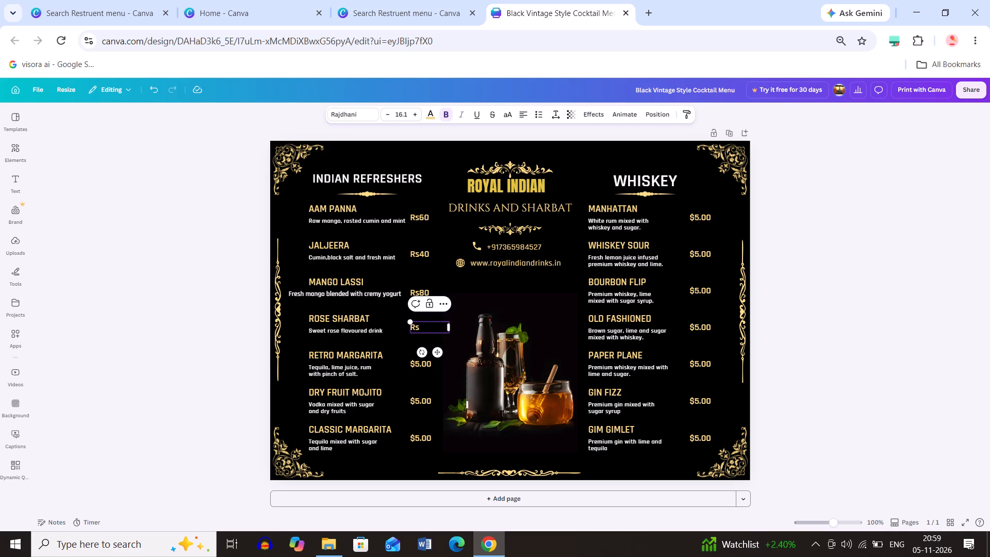
pyautogui.write('50')
# Replace the drink name RETRO MARGARITA with "Nimbu soda".
pyautogui.doubleClick(383, 359)
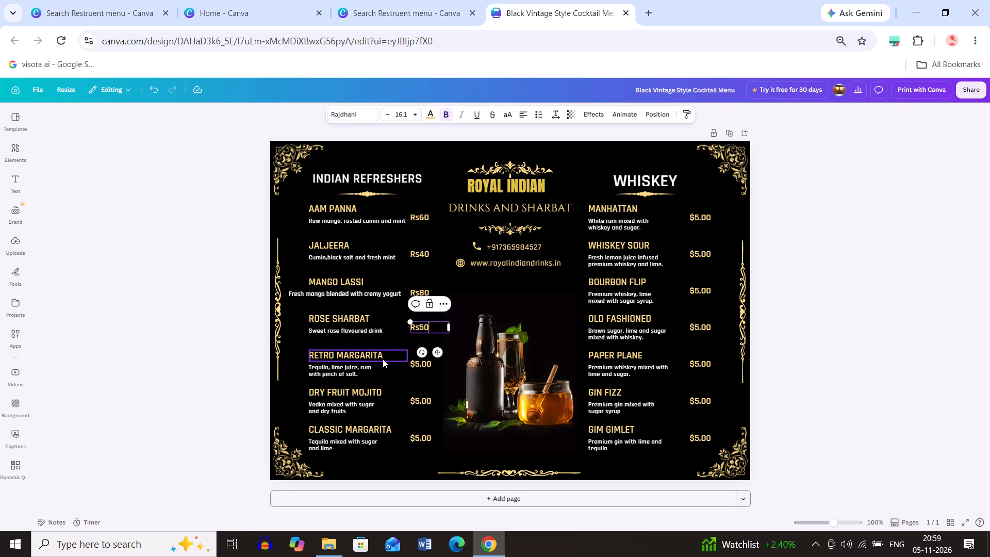
pyautogui.press('BackSpace')
pyautogui.write('Nimbu')
pyautogui.press('space')
pyautogui.write('soda')
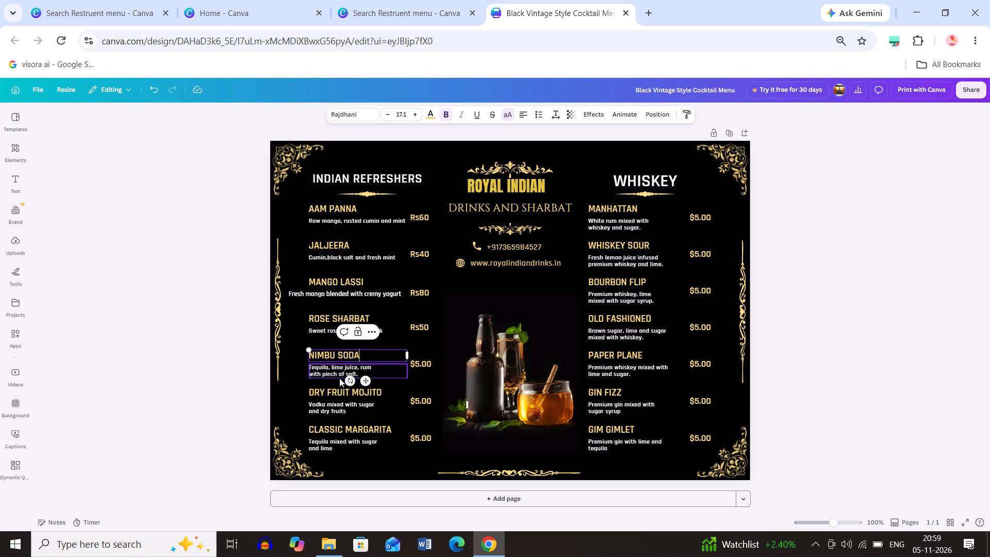
# Replace the description under NIMBU SODA with "fresh lime with sparkling soda".
pyautogui.doubleClick(339, 378)
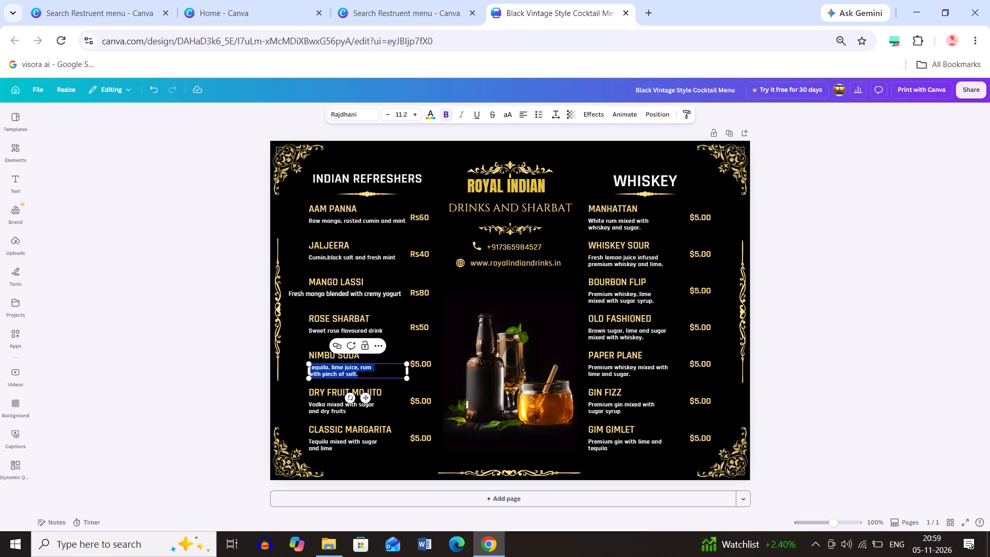
pyautogui.press('BackSpace')
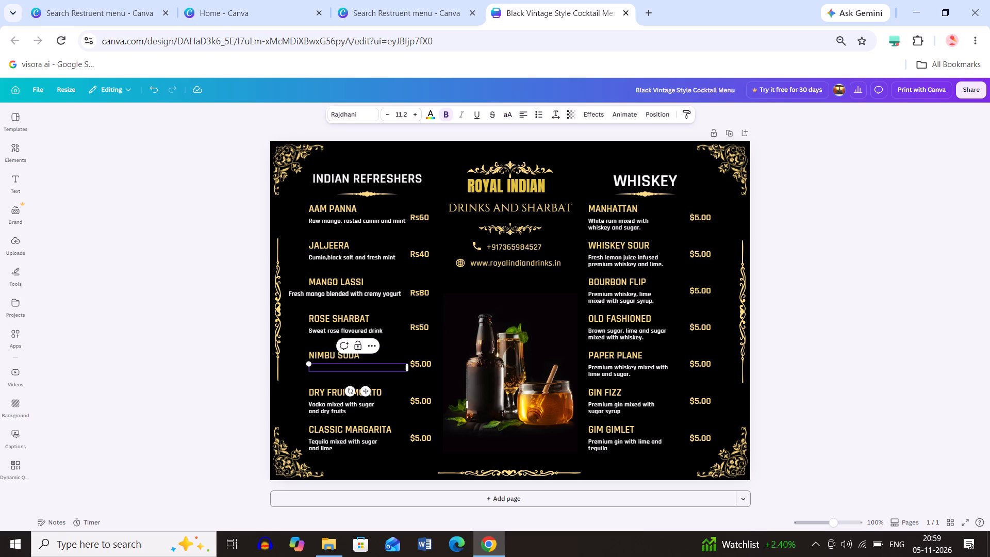
pyautogui.press('f')
pyautogui.press('BackSpace')
pyautogui.write('fresh lime')
pyautogui.press('space')
pyautogui.write('wit')
pyautogui.write('h')
pyautogui.press('space')
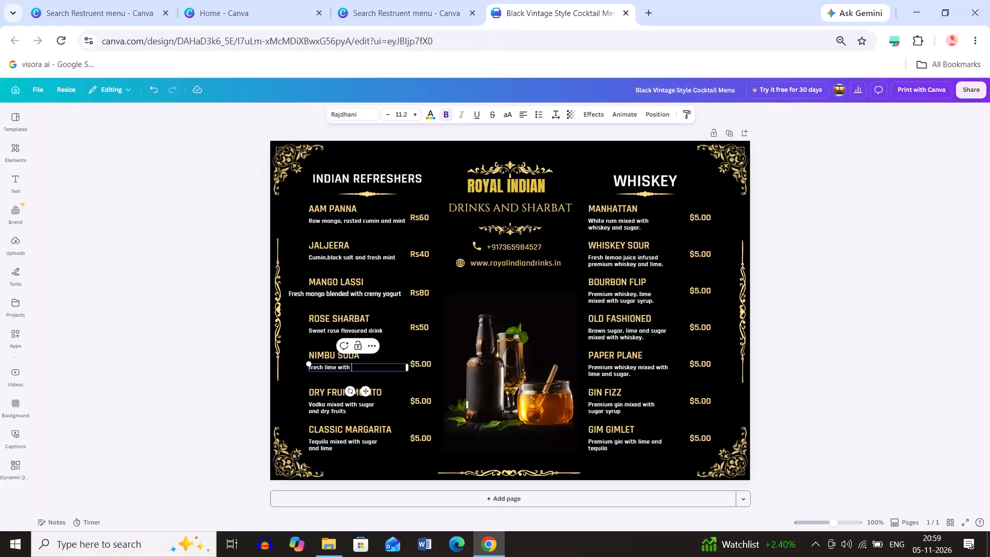
pyautogui.press('s')
pyautogui.press('p')
pyautogui.write('arkling soda')
# Replace the drink name DRY FRUIT MOJITO with "sweet lassi".
pyautogui.doubleClick(323, 392)
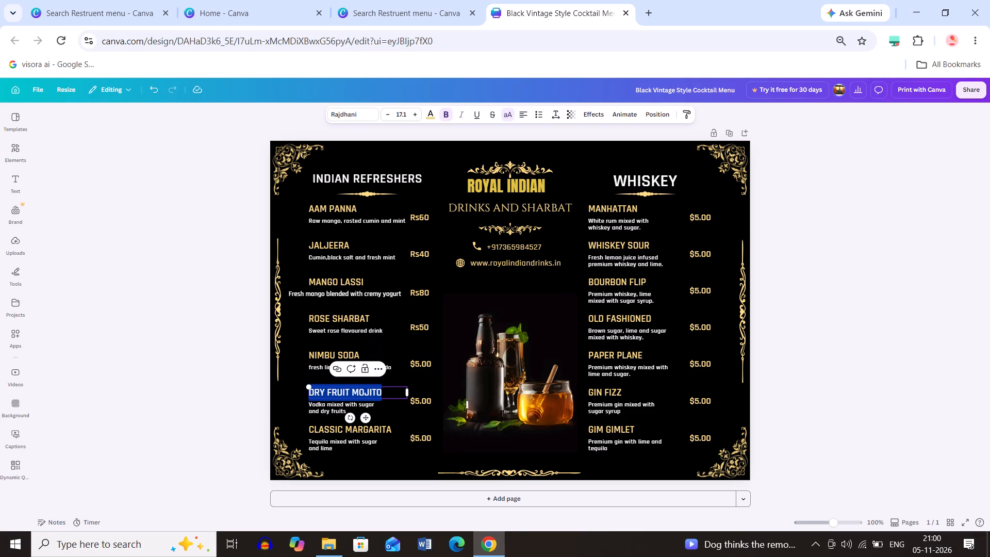
pyautogui.press('BackSpace')
pyautogui.write('swee')
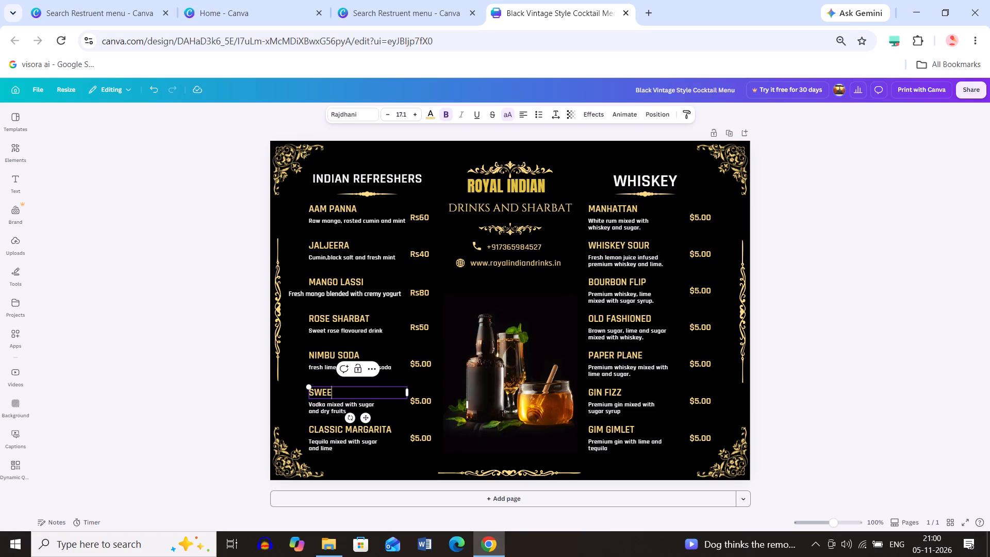
pyautogui.write('t')
pyautogui.press('space')
pyautogui.write('lassi')
pyautogui.press('space')
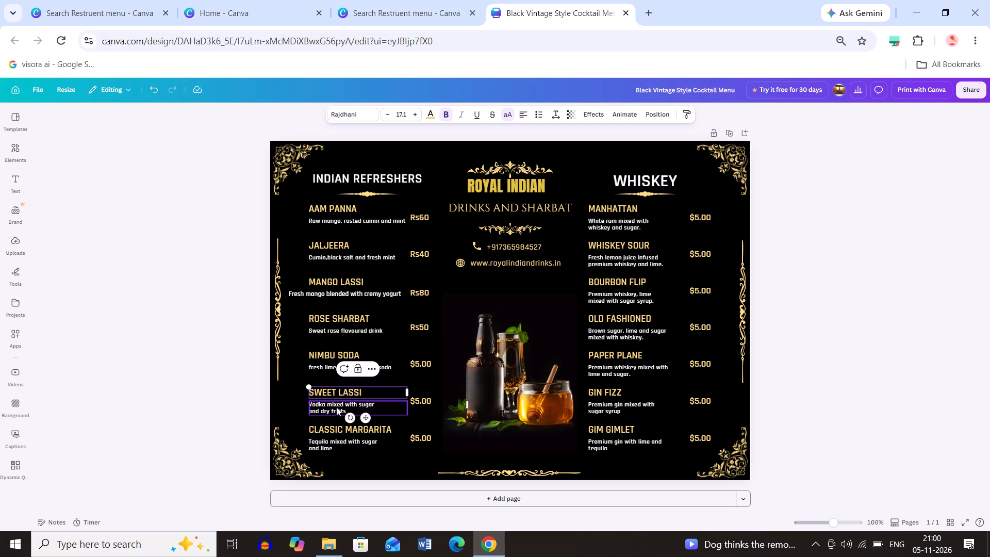
# Replace the description under SWEET LASSI with "traditional sweet yougrt drink".
pyautogui.doubleClick(340, 405)
pyautogui.press('BackSpace')
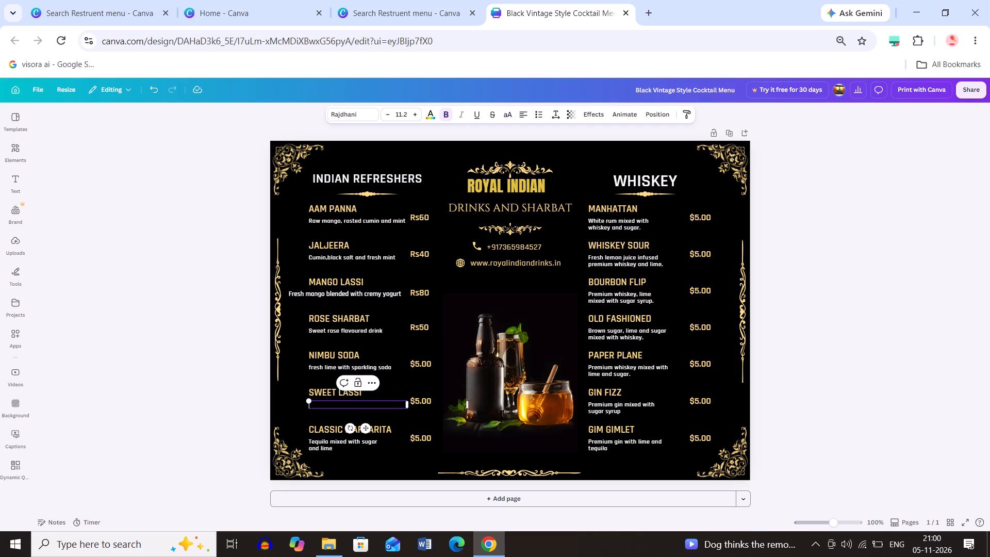
pyautogui.write('tradi')
pyautogui.write('tional')
pyautogui.press('space')
pyautogui.write('sweet')
pyautogui.press('space')
pyautogui.press('y')
pyautogui.write('ougrt')
pyautogui.press('space')
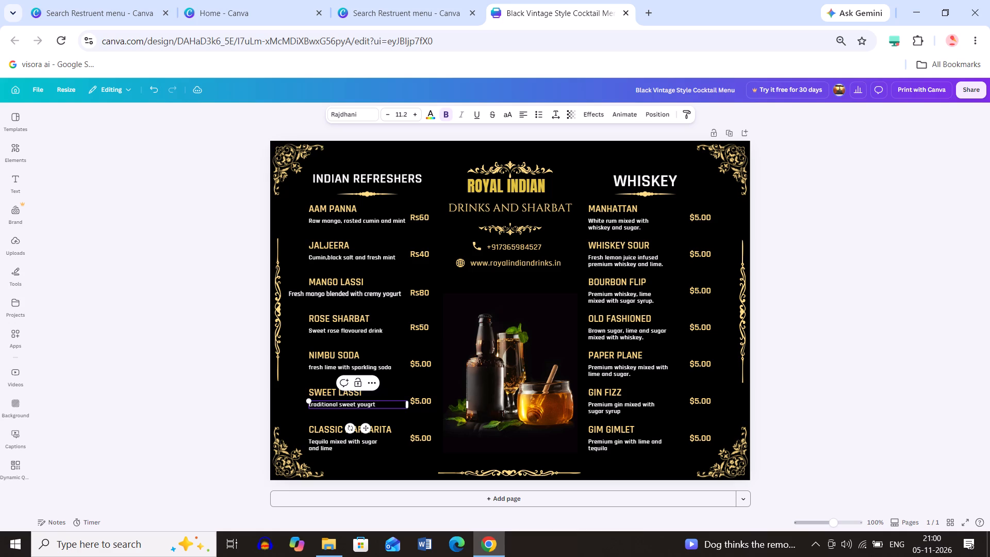
pyautogui.write('drink')
# Replace the $5.00 price beside SWEET LASSI with "Rs60".
pyautogui.click(419, 408)
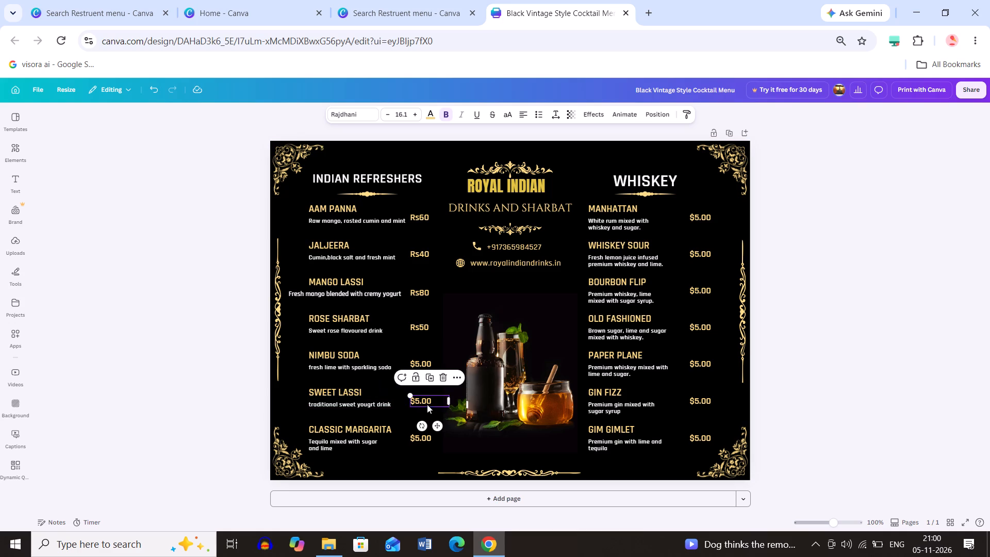
pyautogui.doubleClick(429, 403)
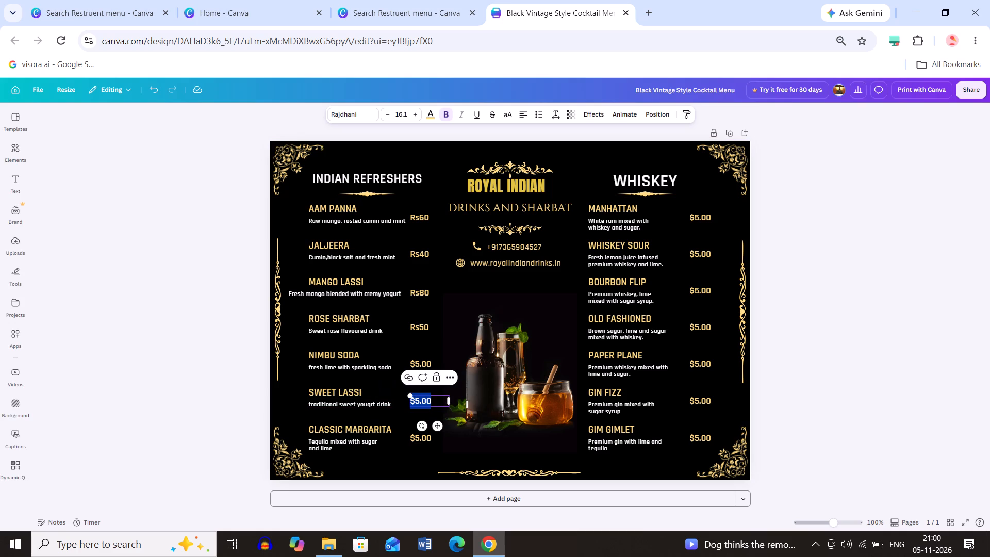
pyautogui.press('BackSpace')
pyautogui.write('Rs')
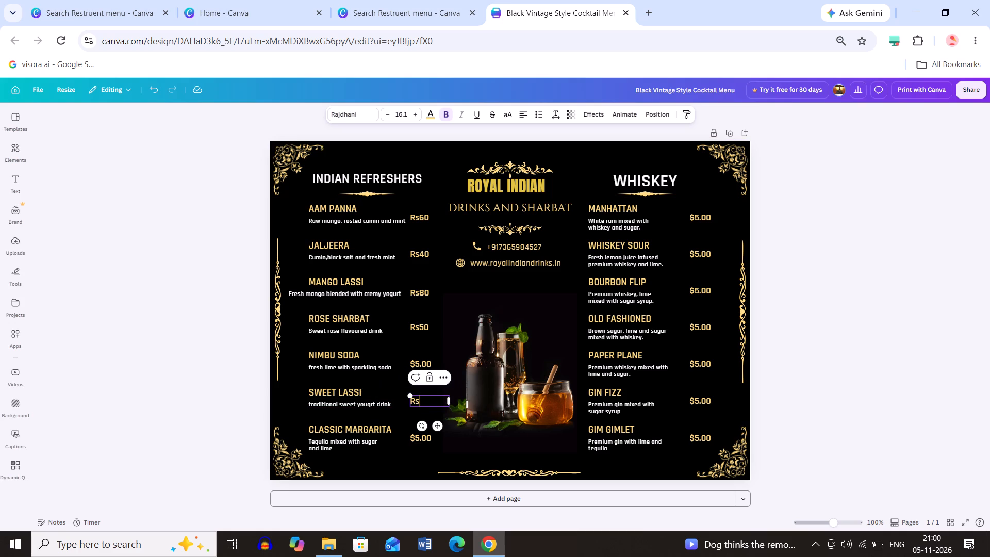
pyautogui.write('60')
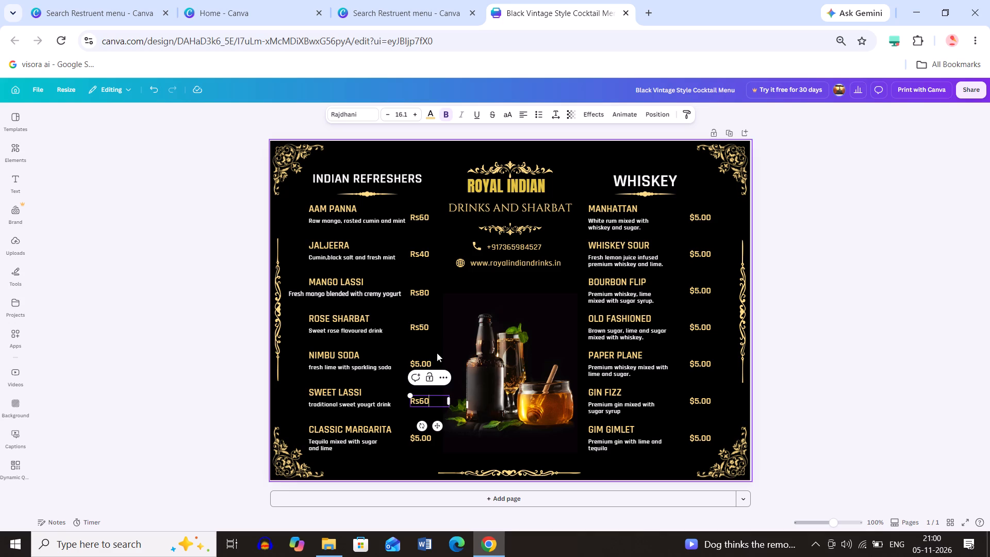
# Replace the $5.00 price beside NIMBU SODA with "Rs40".
pyautogui.doubleClick(437, 359)
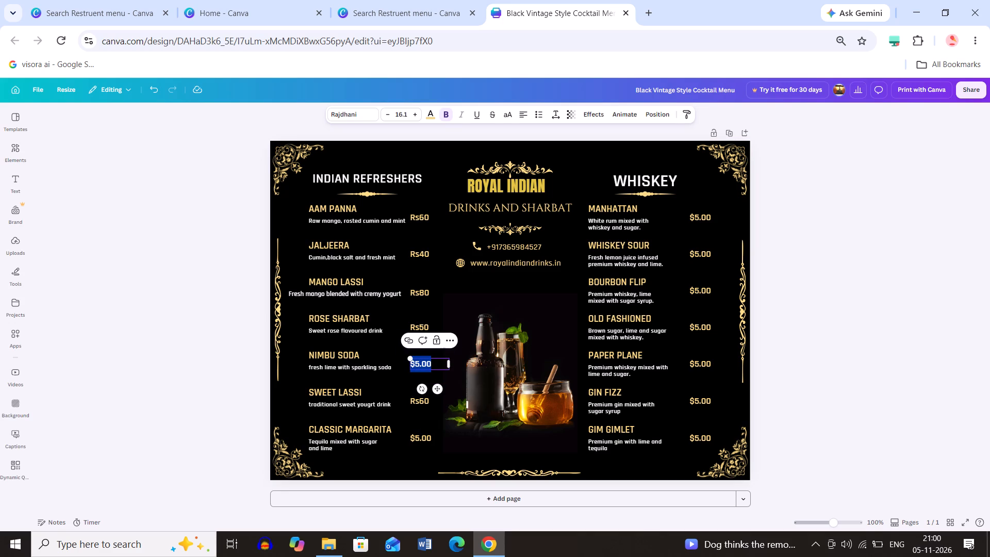
pyautogui.press('BackSpace')
pyautogui.write('Rs')
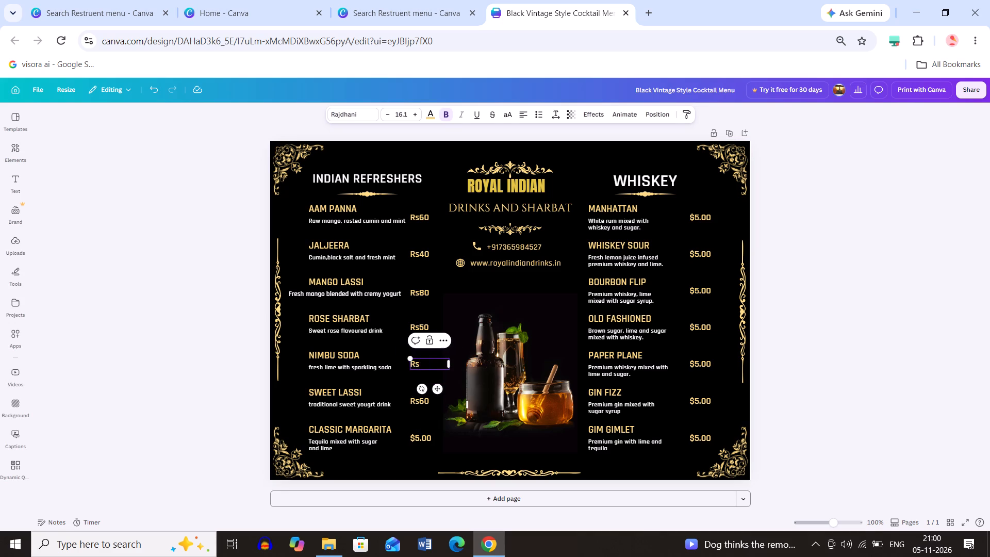
pyautogui.write('40')
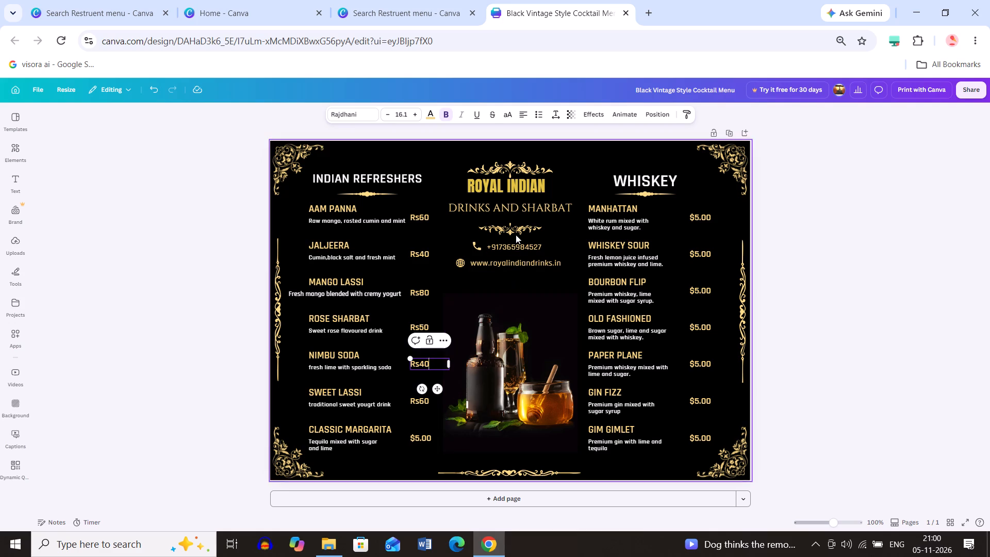
# Nudge the gold ornamental divider beneath DRINKS AND SHARBAT slightly to the left and deselect it.
pyautogui.moveTo(516, 234); pyautogui.dragTo(512, 232)
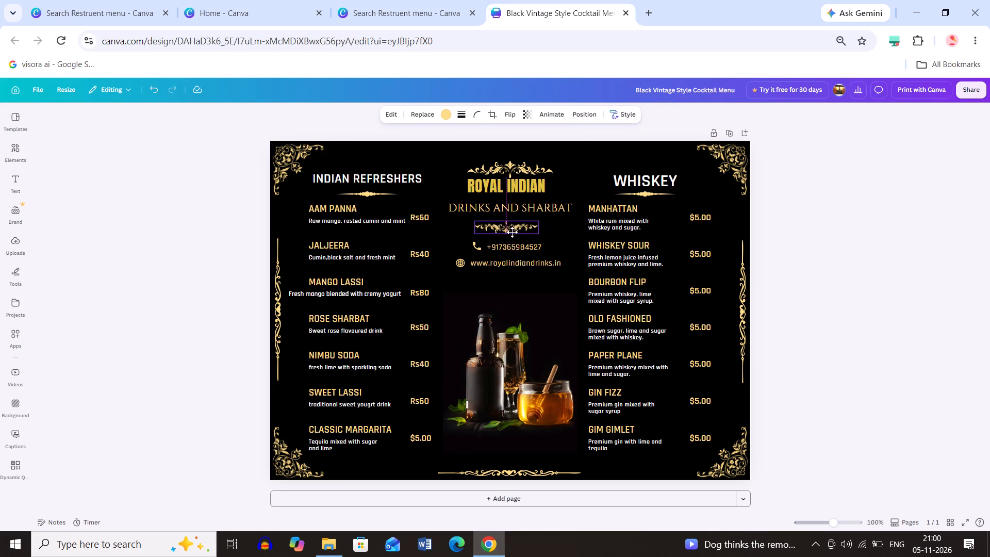
pyautogui.moveTo(512, 232); pyautogui.dragTo(510, 233)
pyautogui.click(857, 258)
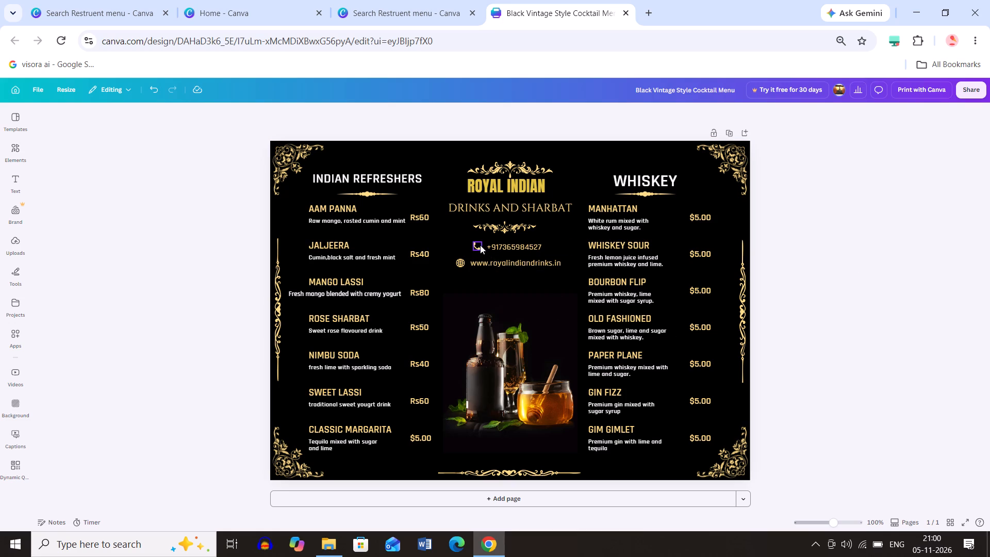
pyautogui.click(926, 256)
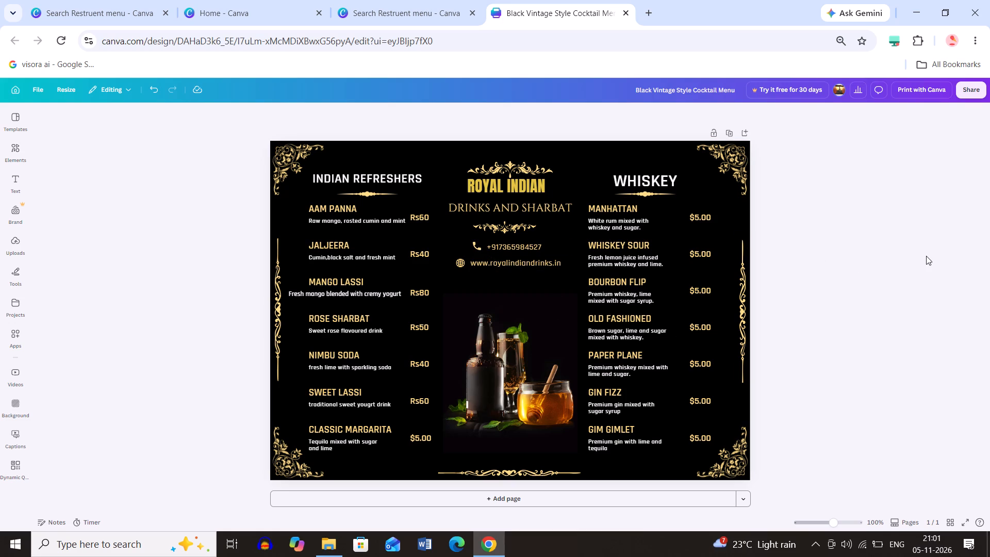
# Replace the drink name CLASSIC MARGARITA with "bel sharbat".
pyautogui.doubleClick(341, 428)
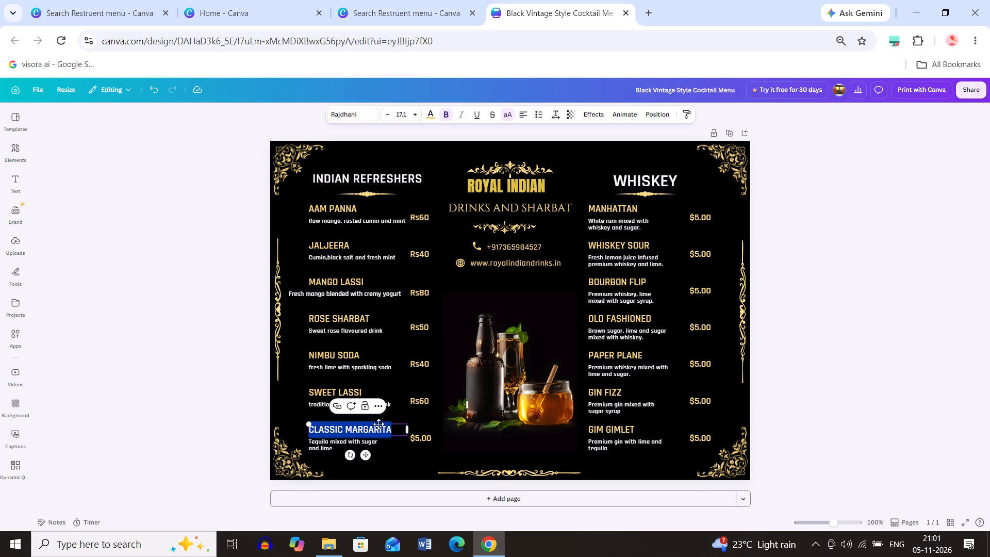
pyautogui.press('BackSpace')
pyautogui.write('bel sharbat')
pyautogui.press('space')
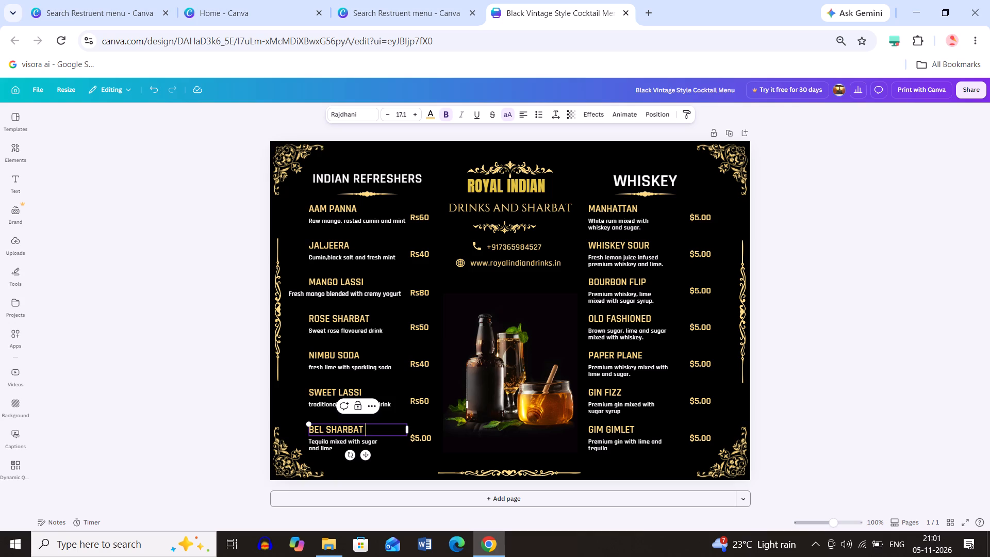
# Replace the description under BEL SHARBAT with "traditional Bengali wood apple drink".
pyautogui.doubleClick(342, 451)
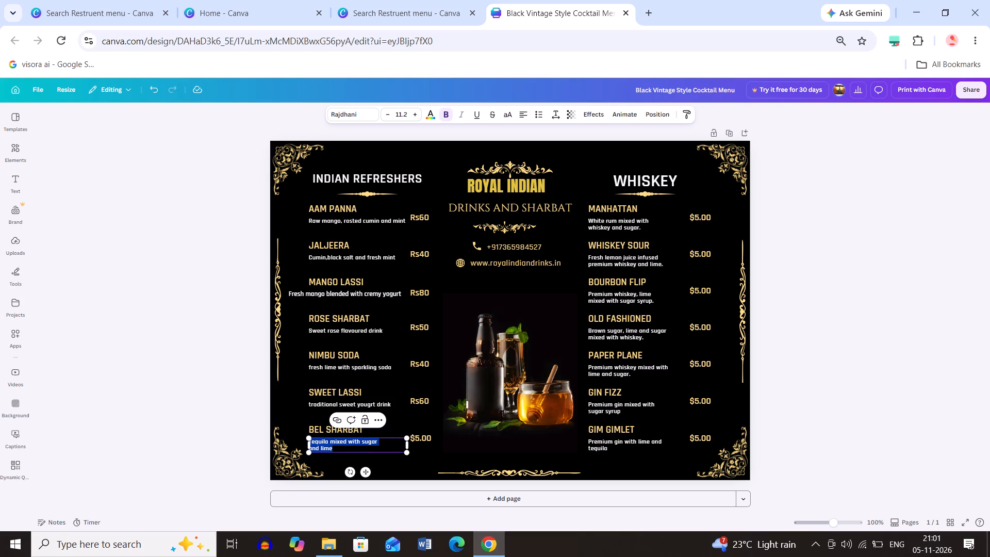
pyautogui.press('BackSpace')
pyautogui.write('tradi')
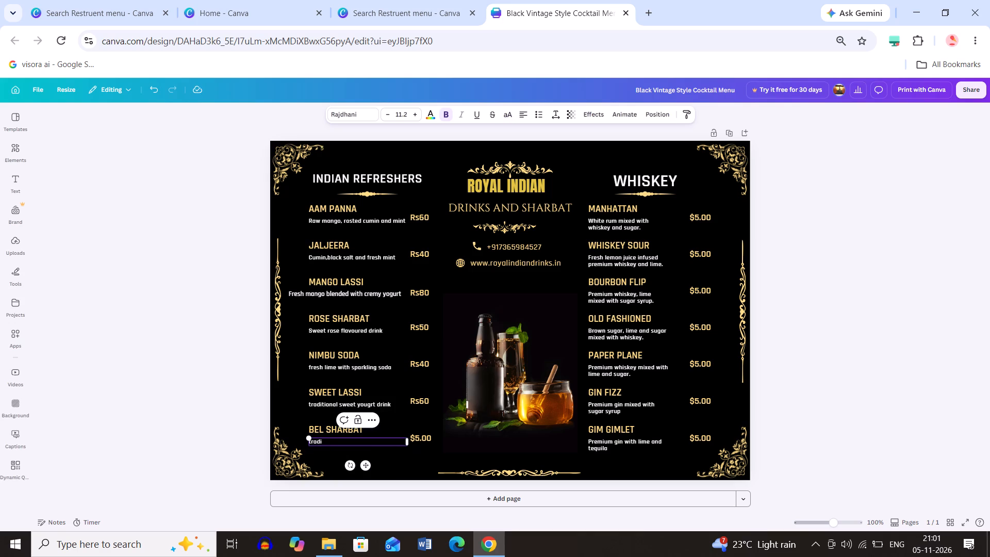
pyautogui.write('ti')
pyautogui.write('onal')
pyautogui.press('space')
pyautogui.write('Bengali')
pyautogui.press('space')
pyautogui.press('w')
pyautogui.write('ood apple dr')
pyautogui.write('in')
pyautogui.press('k')
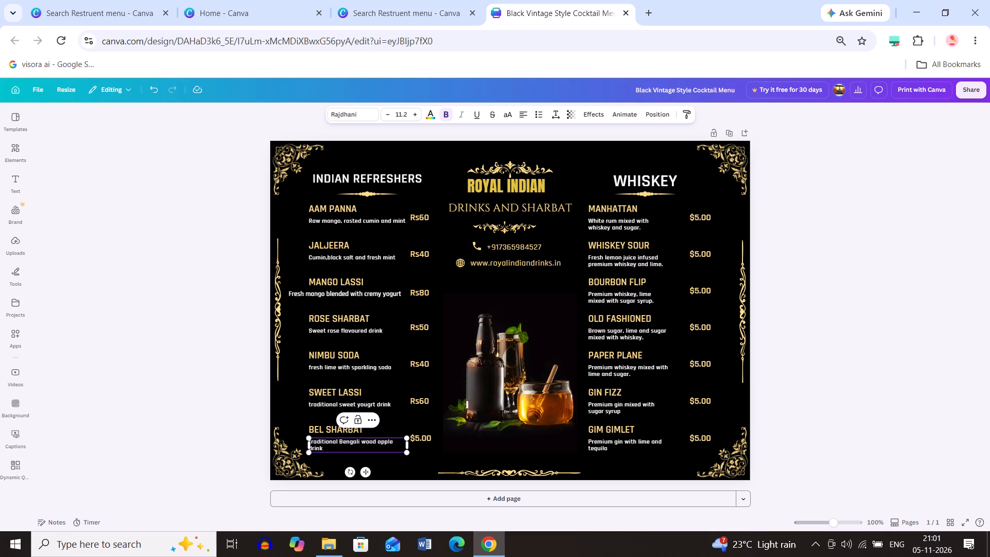
# Reduce the font size of the BEL SHARBAT description to 10.2 so it fits on one line.
pyautogui.click(386, 116)
pyautogui.click(989, 343)
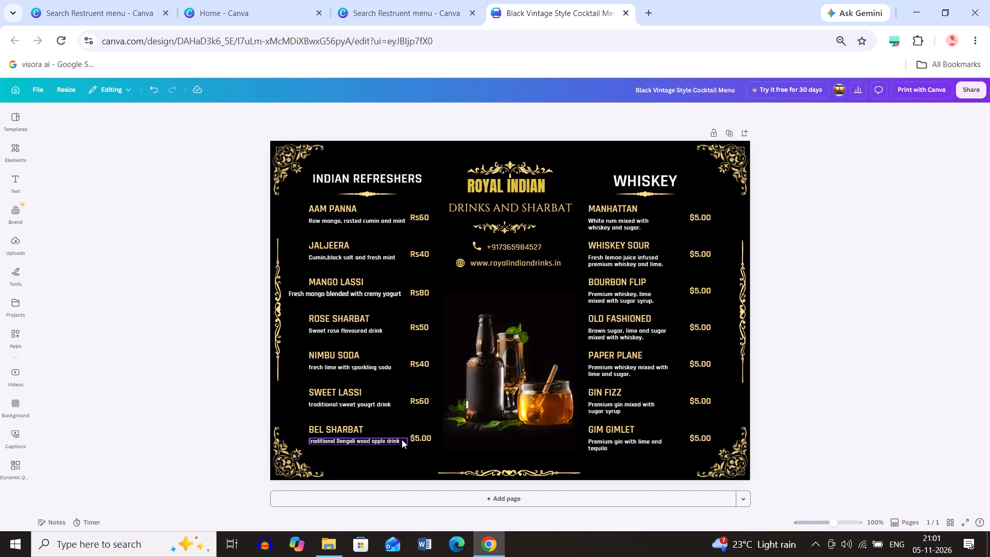
pyautogui.click(391, 438)
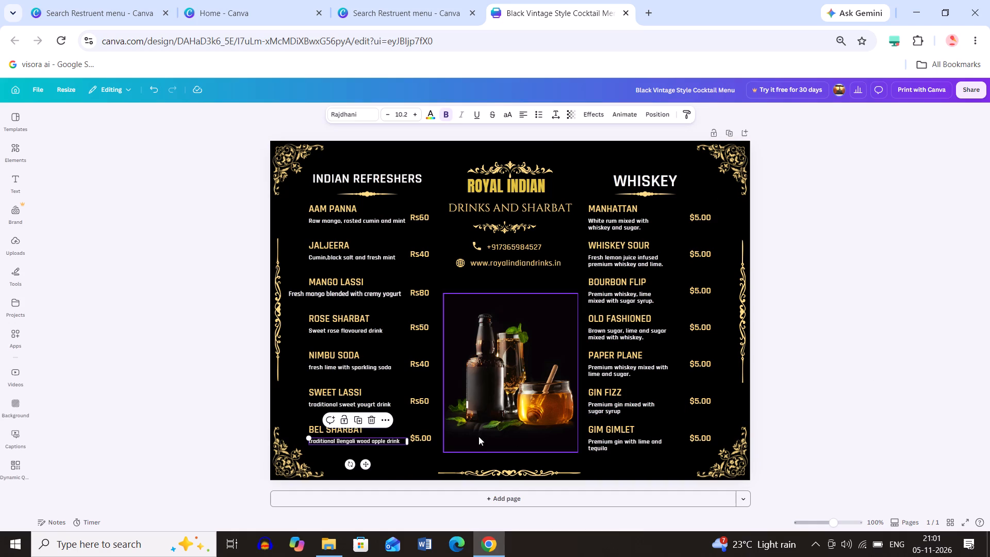
# Replace the $5.00 price beside BEL SHARBAT with "Rs50".
pyautogui.doubleClick(432, 440)
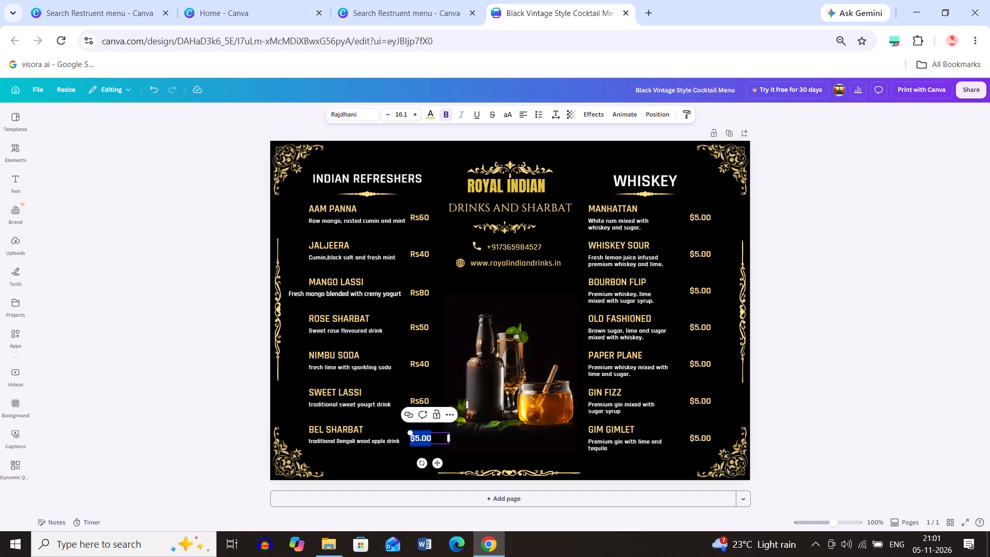
pyautogui.press('BackSpace')
pyautogui.write('Rs')
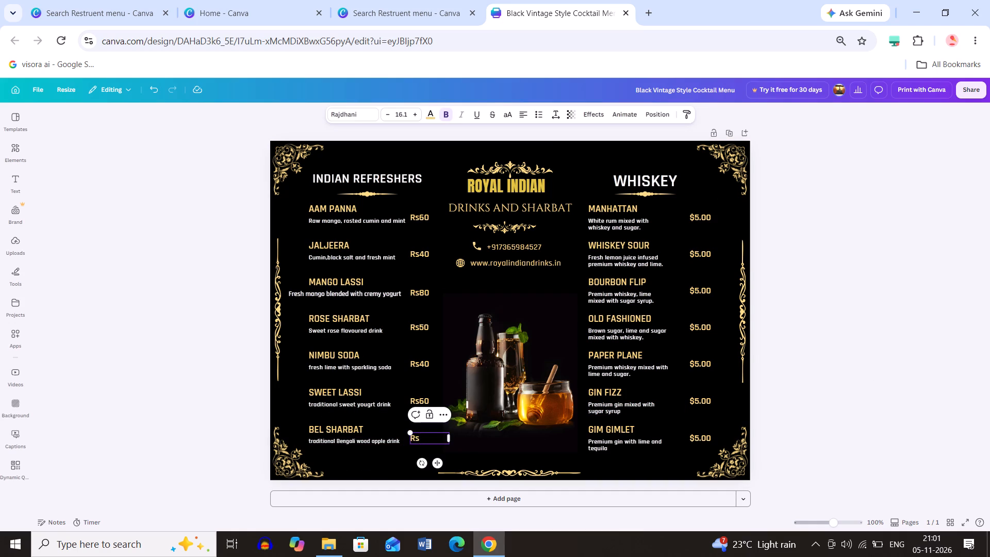
pyautogui.write('50')
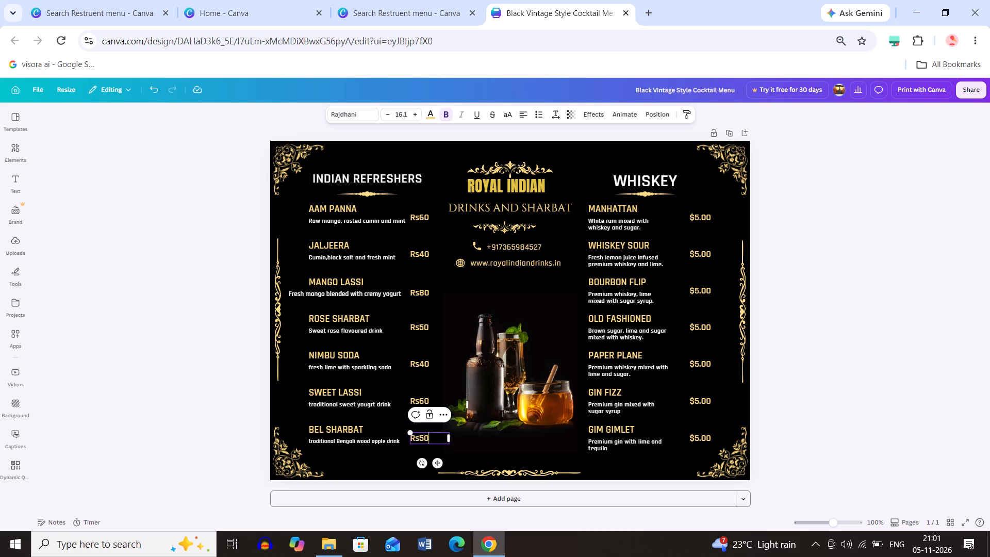
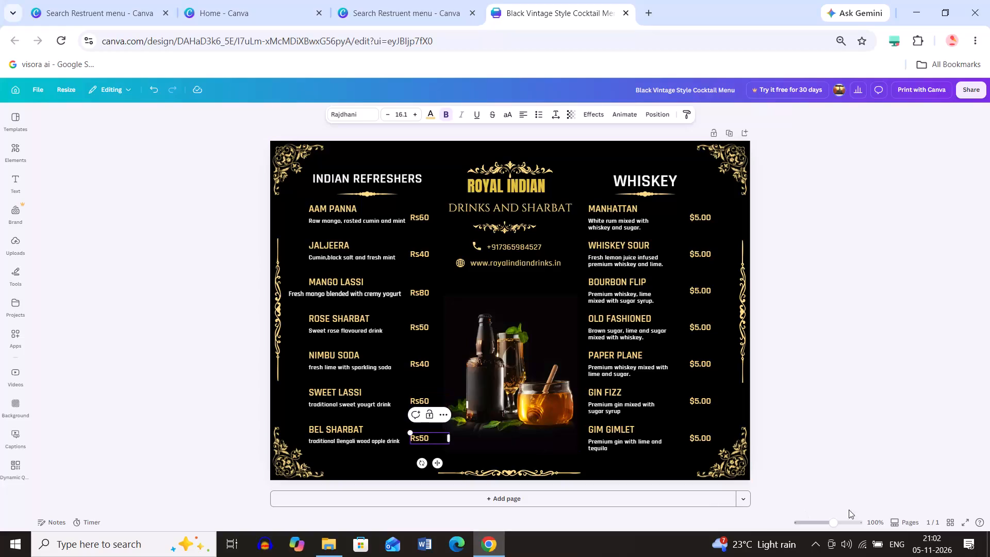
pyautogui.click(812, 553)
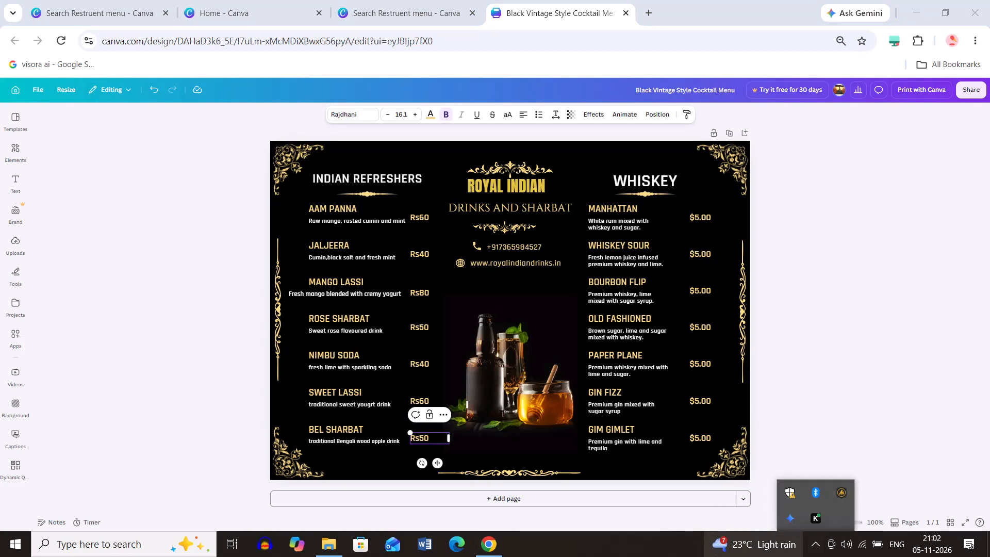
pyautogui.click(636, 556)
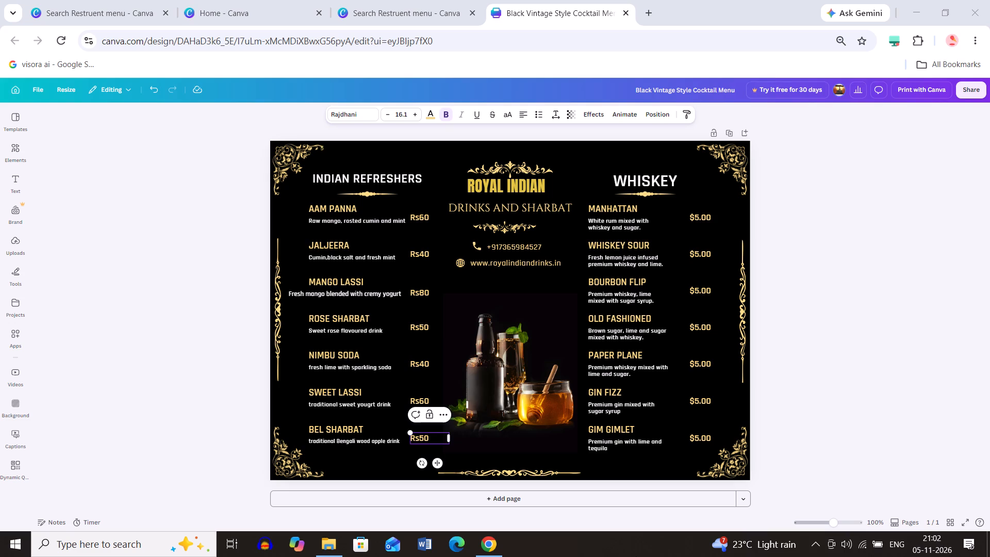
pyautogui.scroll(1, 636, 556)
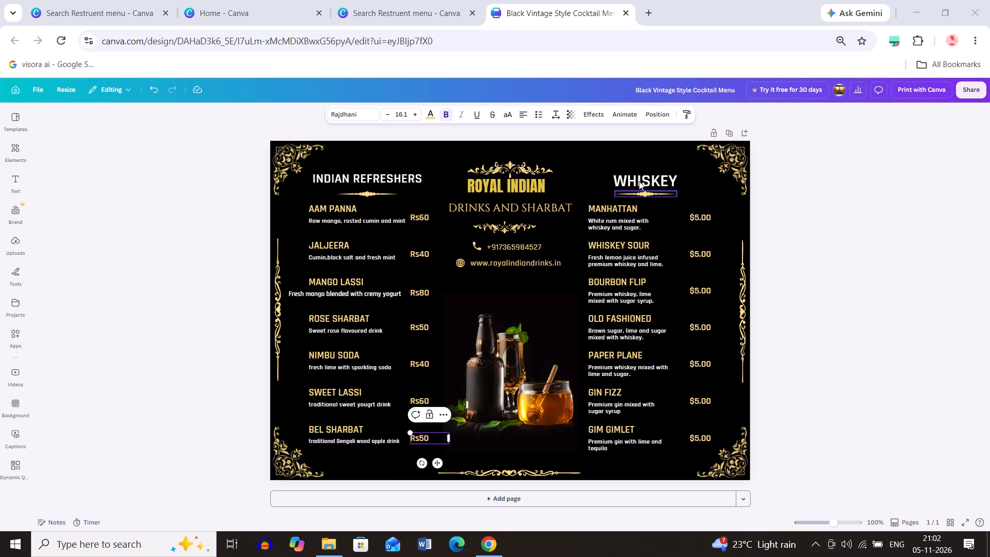
# Replace the WHISKEY column heading with "indian cocktails".
pyautogui.doubleClick(643, 178)
pyautogui.press('BackSpace')
pyautogui.write('indian')
pyautogui.press('space')
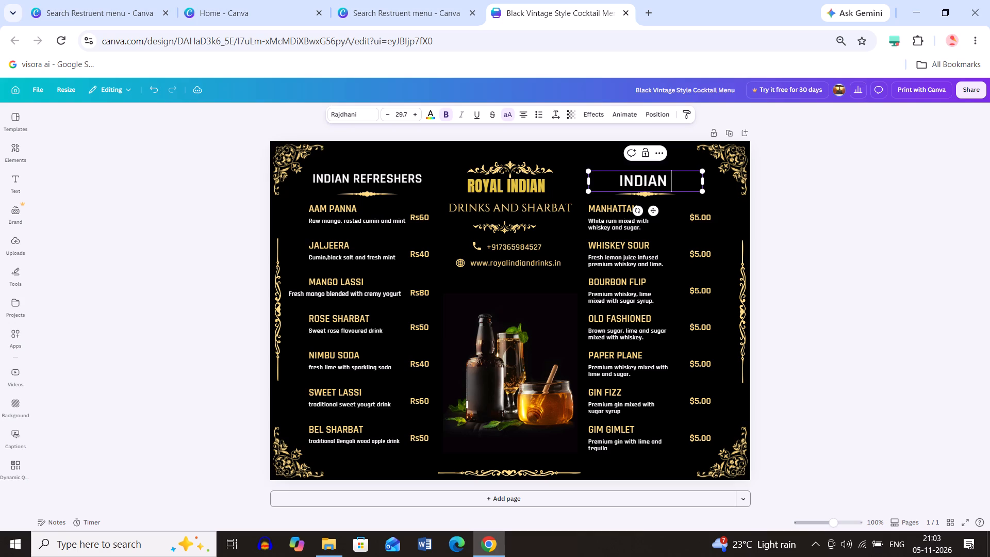
pyautogui.write('cock')
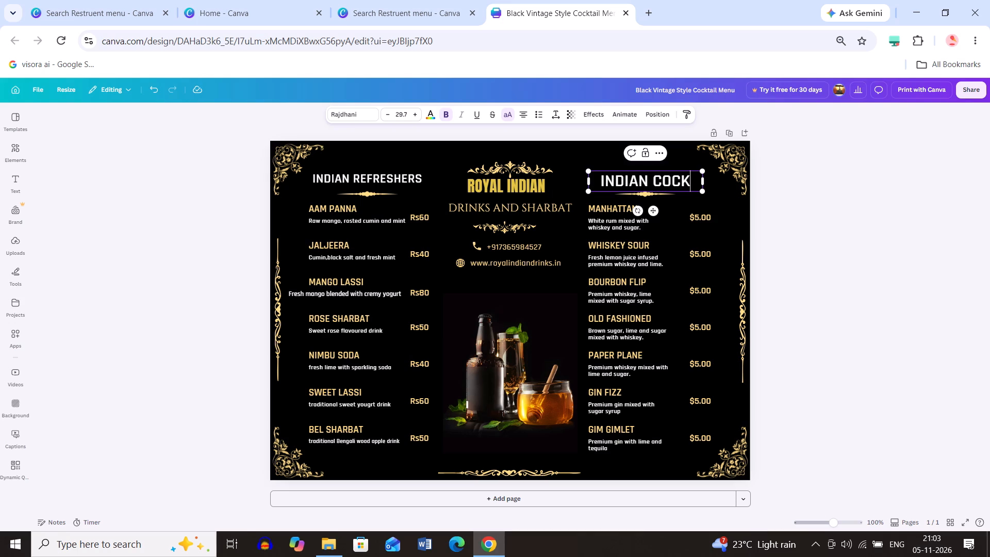
pyautogui.write('tails')
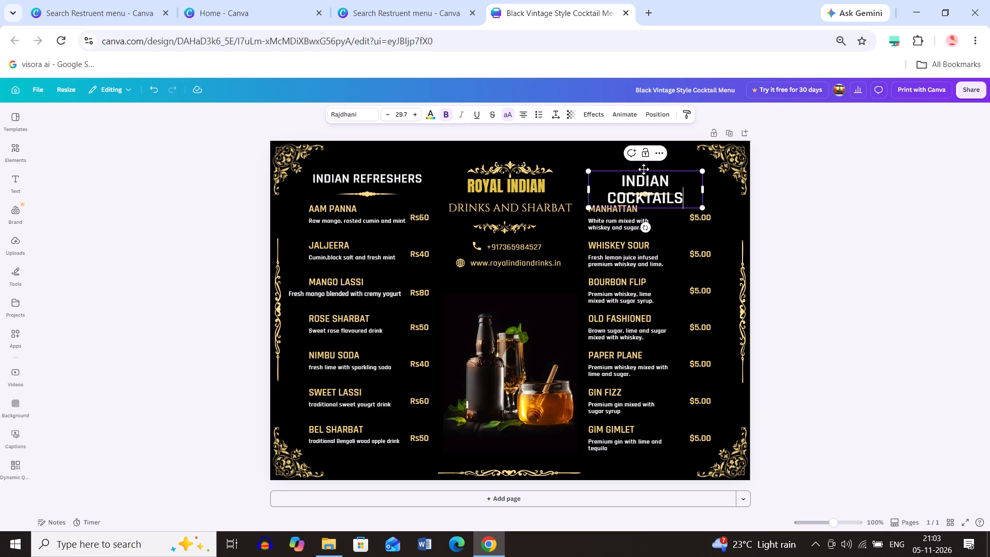
# Reduce the font size of the INDIAN COCKTAILS heading to 25.7 so it fits on one line.
pyautogui.click(385, 111)
pyautogui.click(385, 111)
pyautogui.click(385, 111)
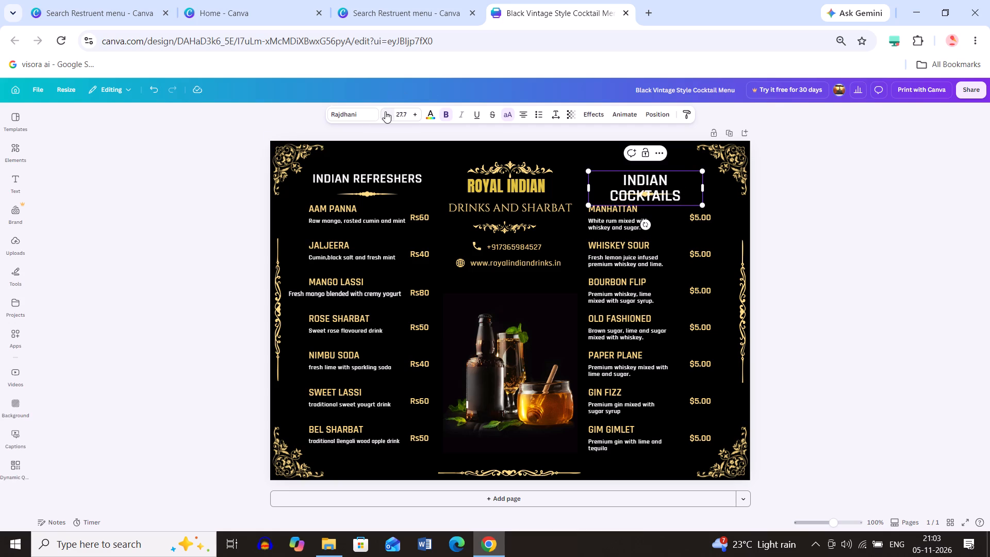
pyautogui.click(385, 111)
pyautogui.click(840, 223)
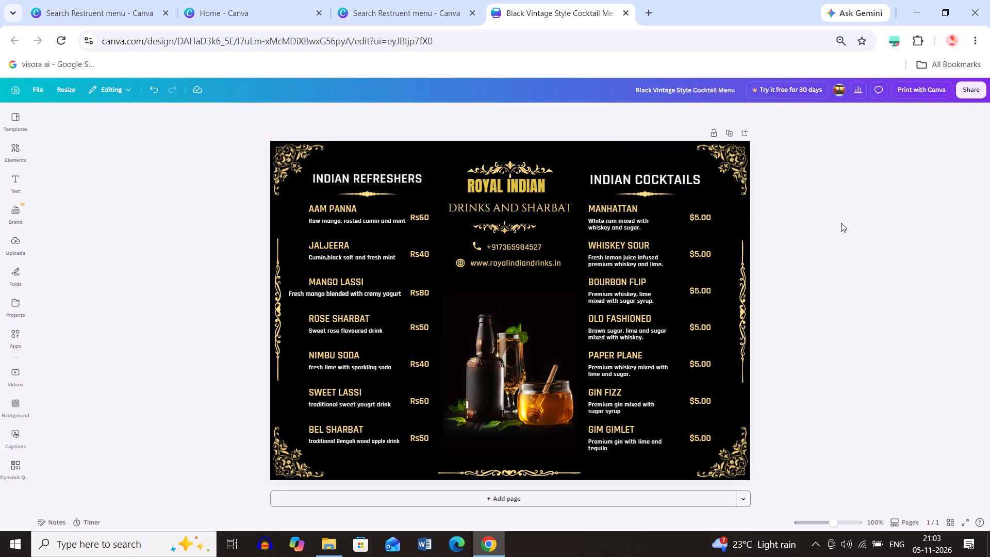
# Search the text colours for "mint green" and recolour the INDIAN COCKTAILS heading with the bright mint swatch from the Northern Lights palette.
pyautogui.click(681, 182)
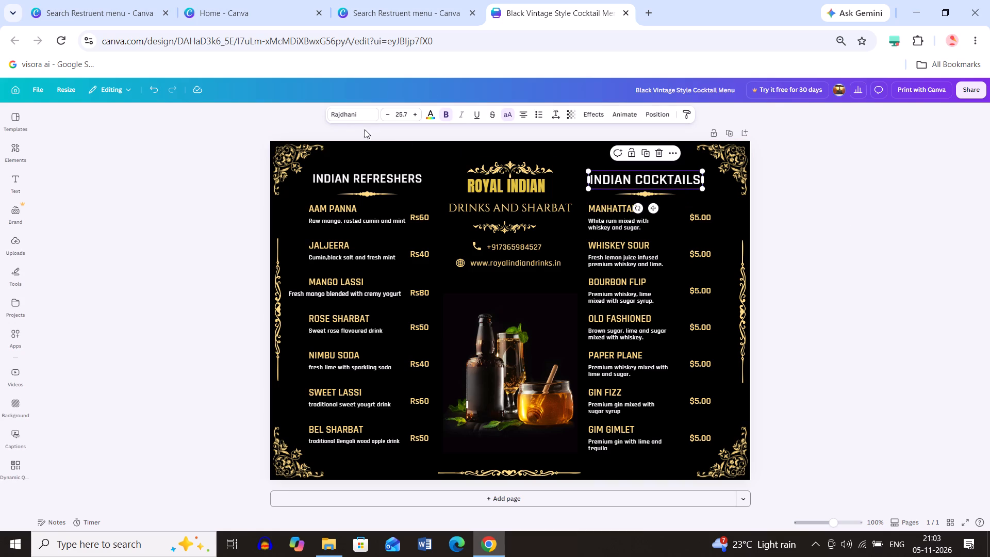
pyautogui.click(432, 116)
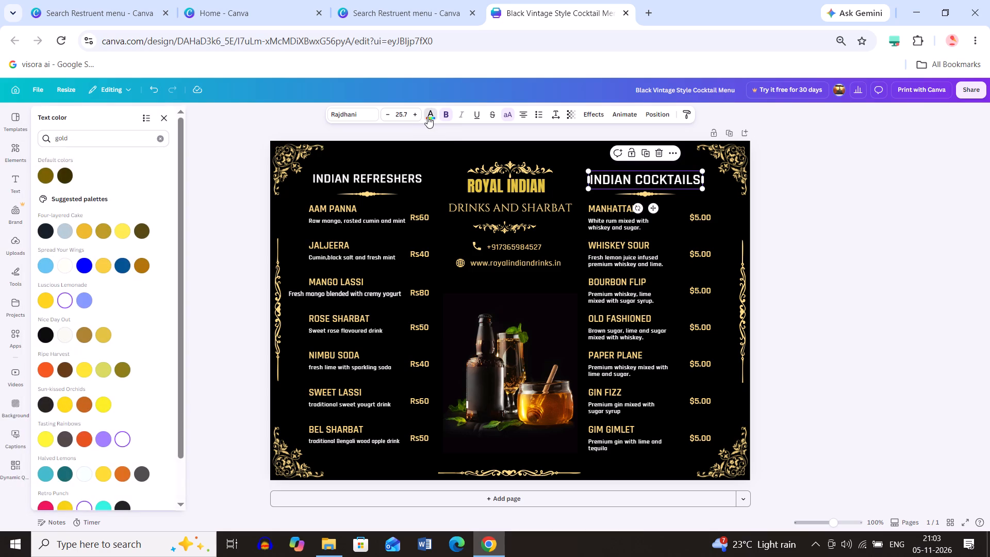
pyautogui.scroll(-1, 129, 372)
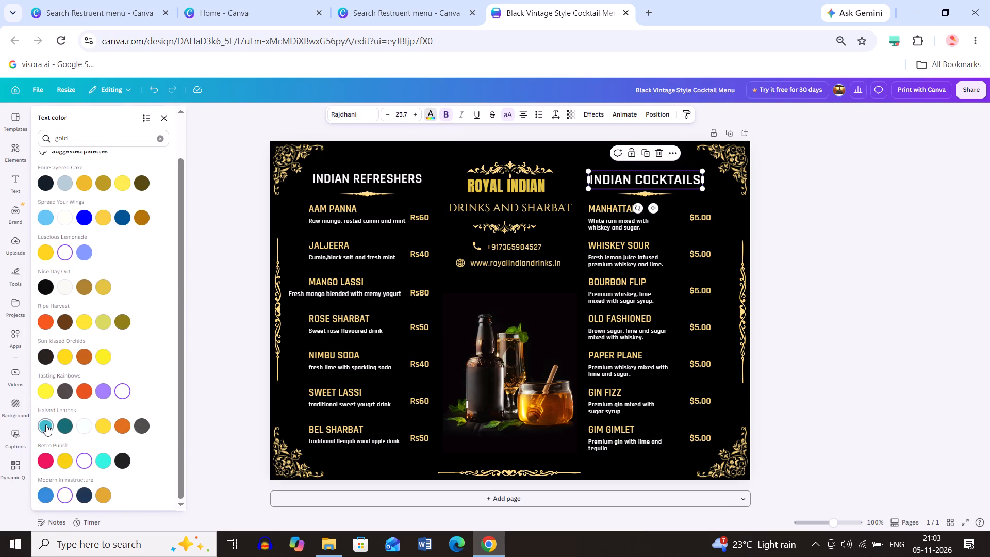
pyautogui.scroll(-1, 46, 424)
pyautogui.scroll(4, 46, 424)
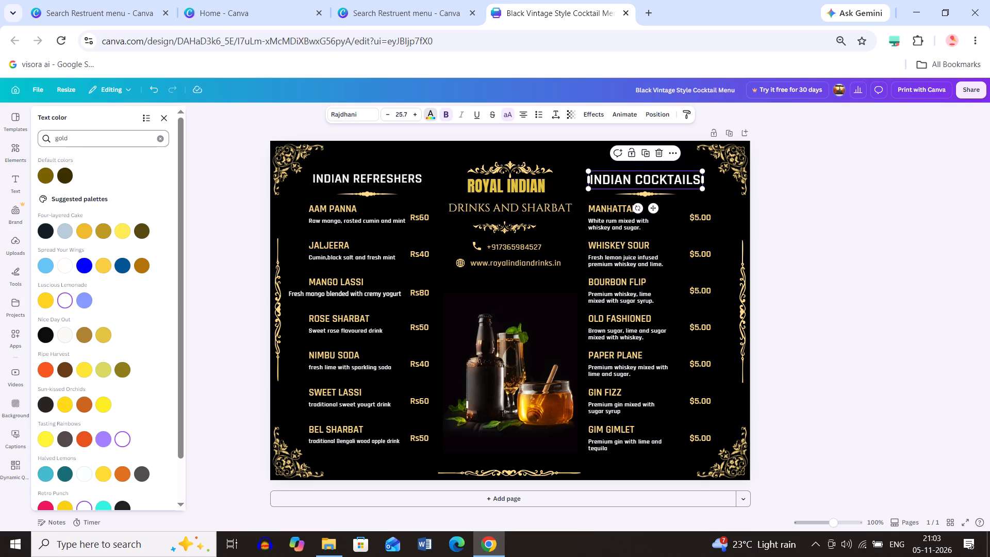
pyautogui.click(158, 139)
pyautogui.click(144, 140)
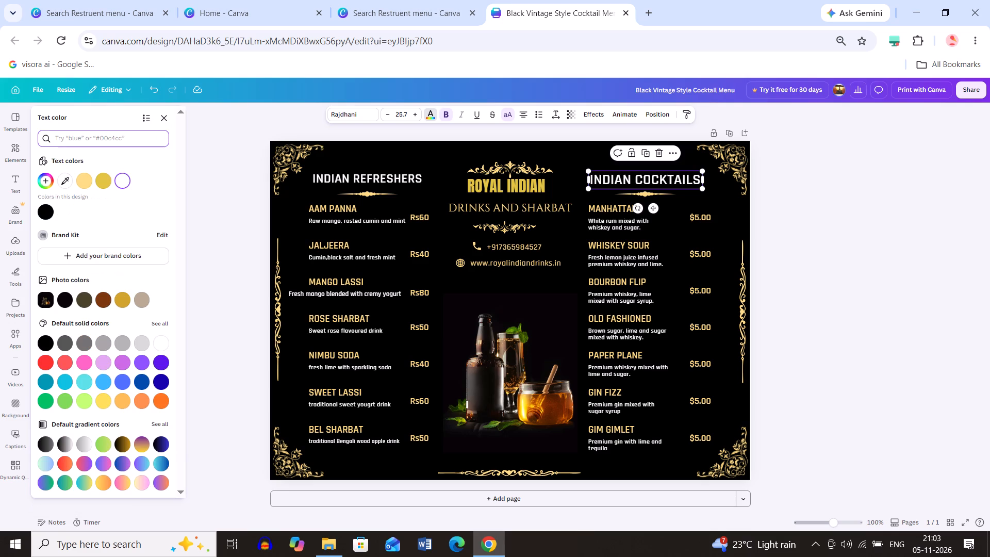
pyautogui.write('mint green')
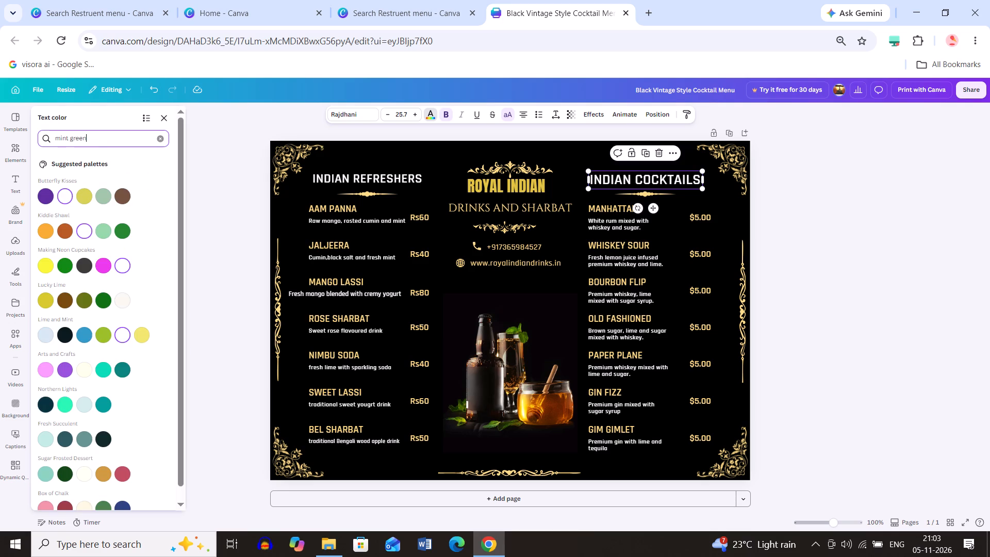
pyautogui.scroll(1, 143, 140)
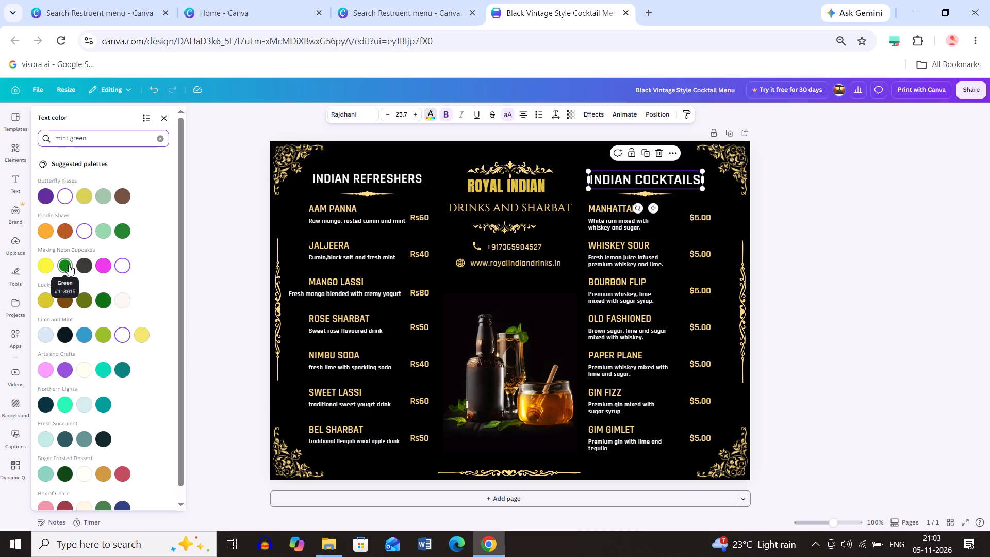
pyautogui.click(118, 371)
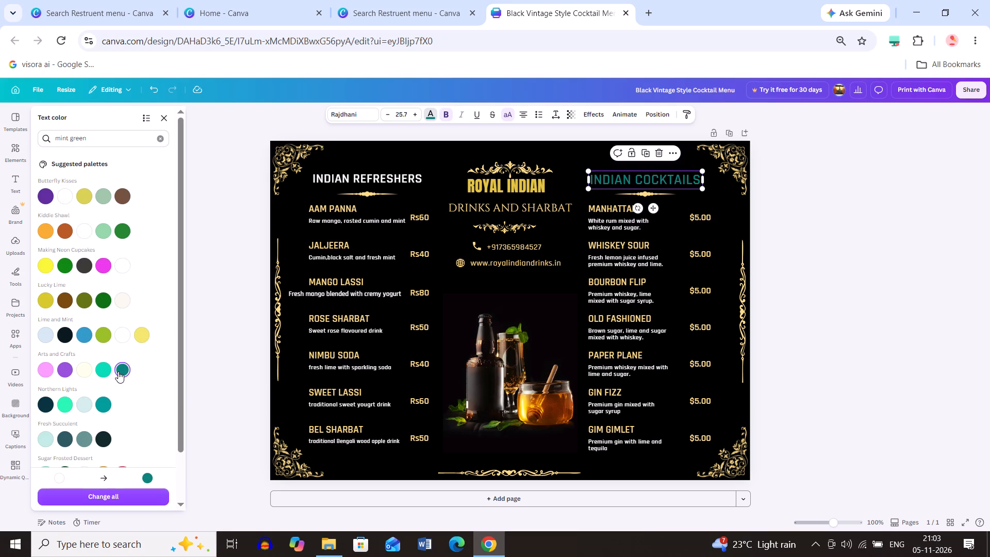
pyautogui.click(62, 402)
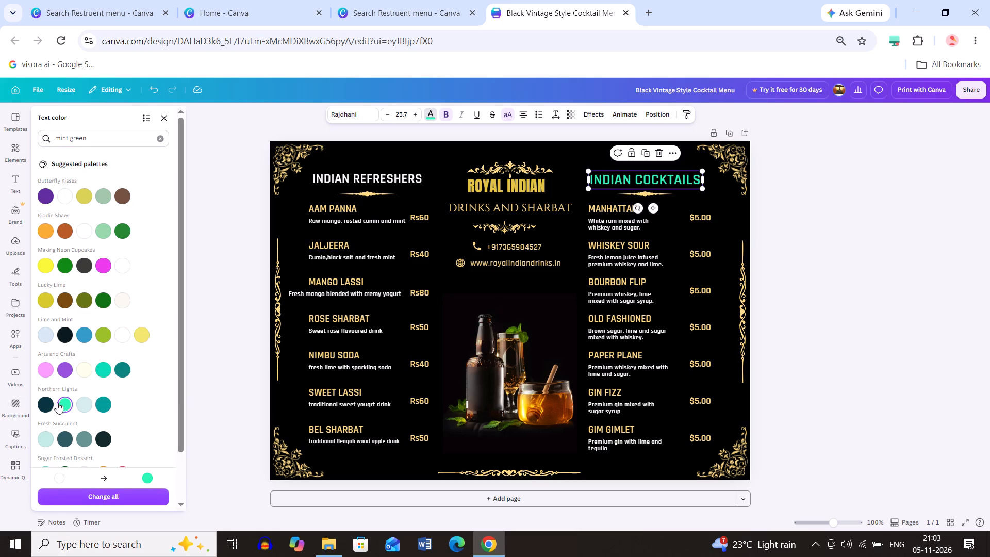
pyautogui.click(919, 215)
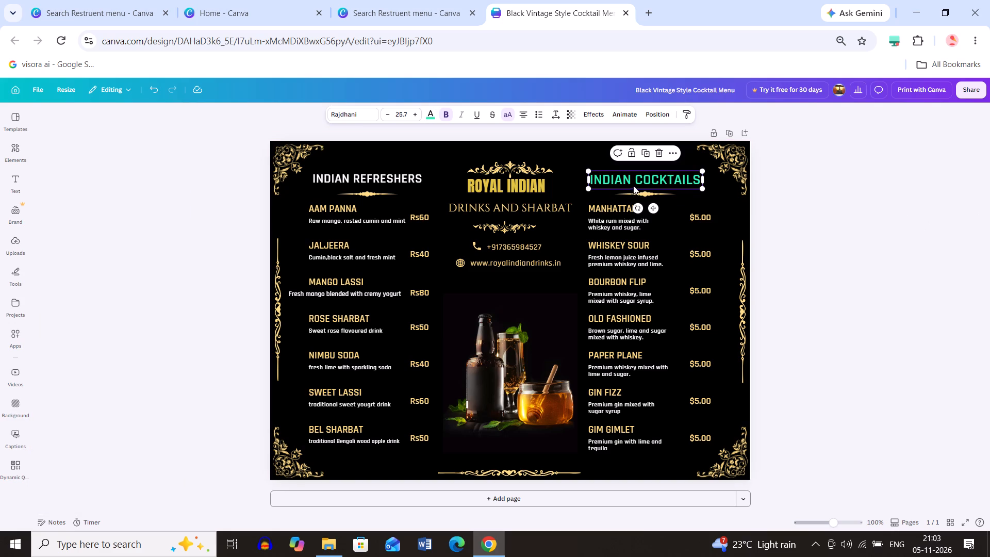
# Browse the available fonts for the INDIAN COCKTAILS heading.
pyautogui.click(634, 183)
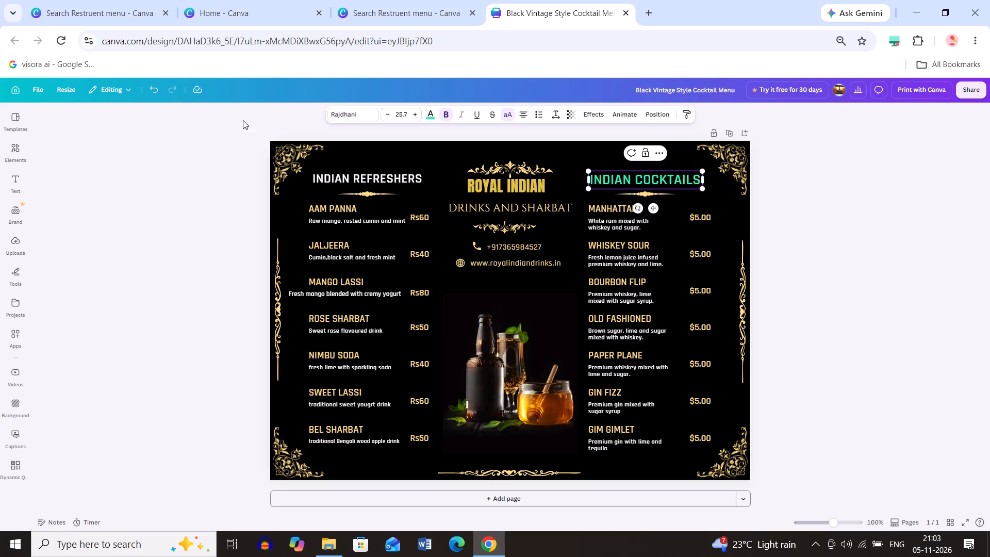
pyautogui.hotkey('ctrl', 'a')
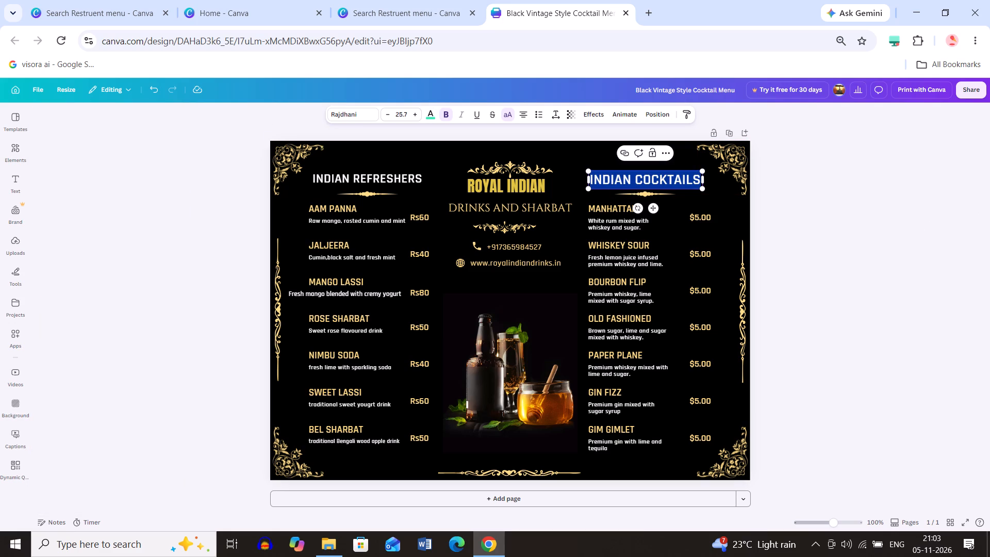
pyautogui.click(366, 110)
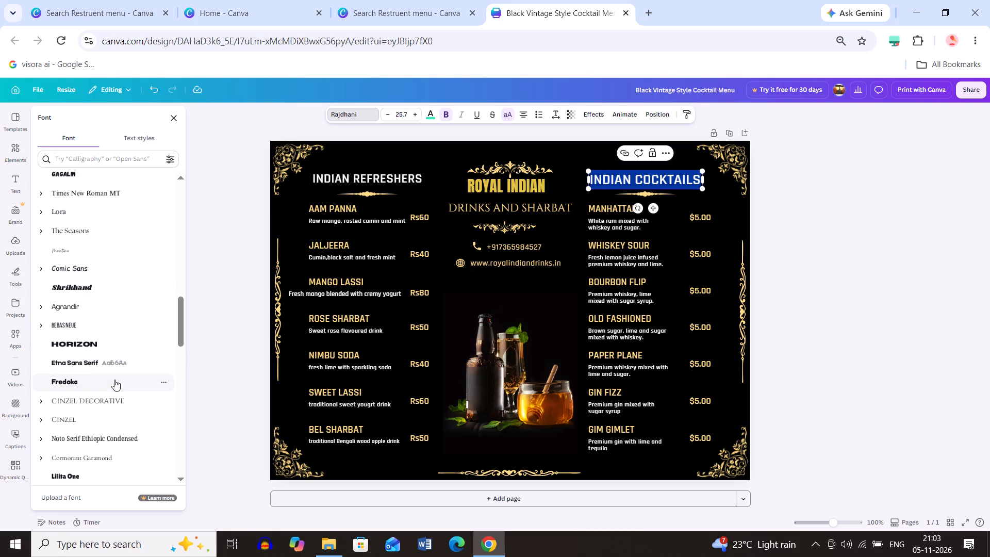
pyautogui.scroll(-1, 114, 380)
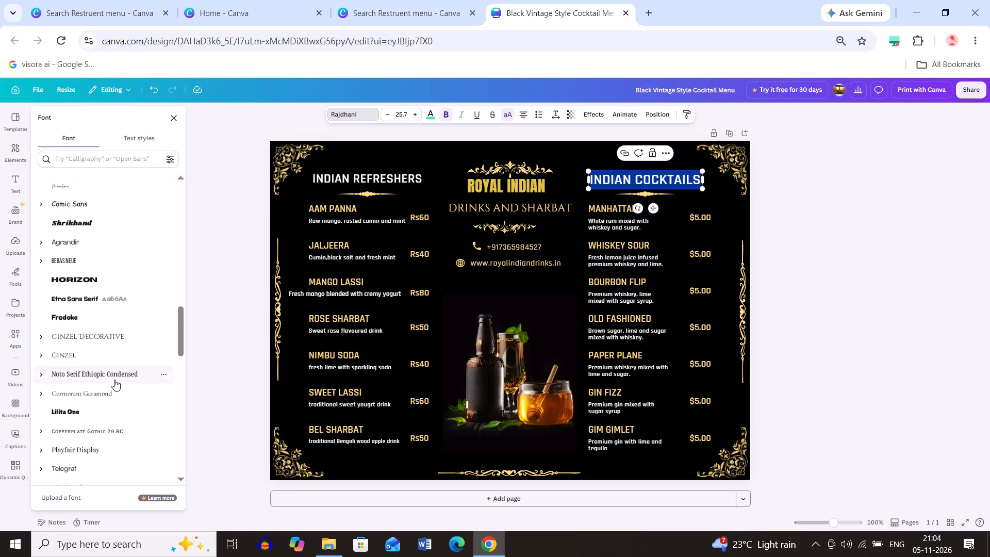
pyautogui.scroll(6, 114, 380)
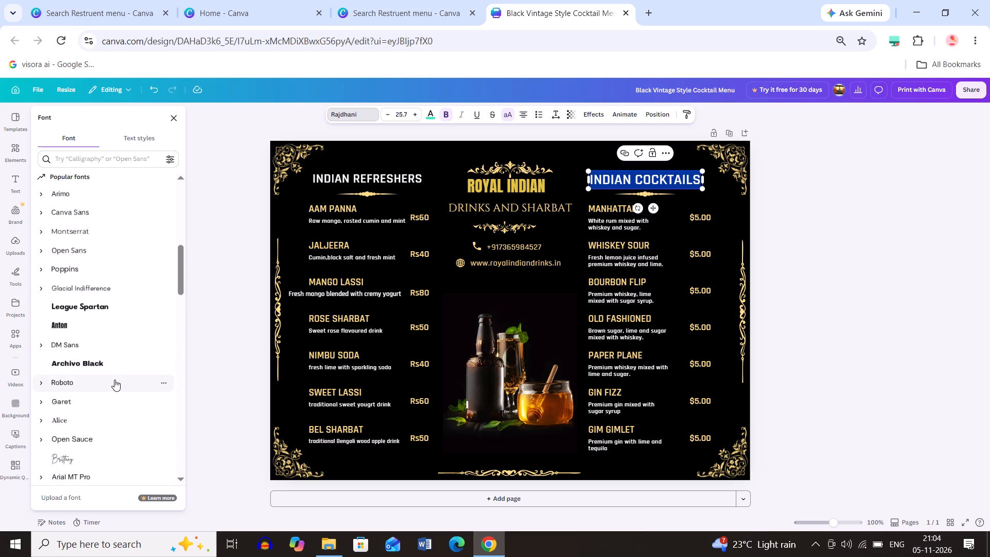
pyautogui.scroll(5, 114, 380)
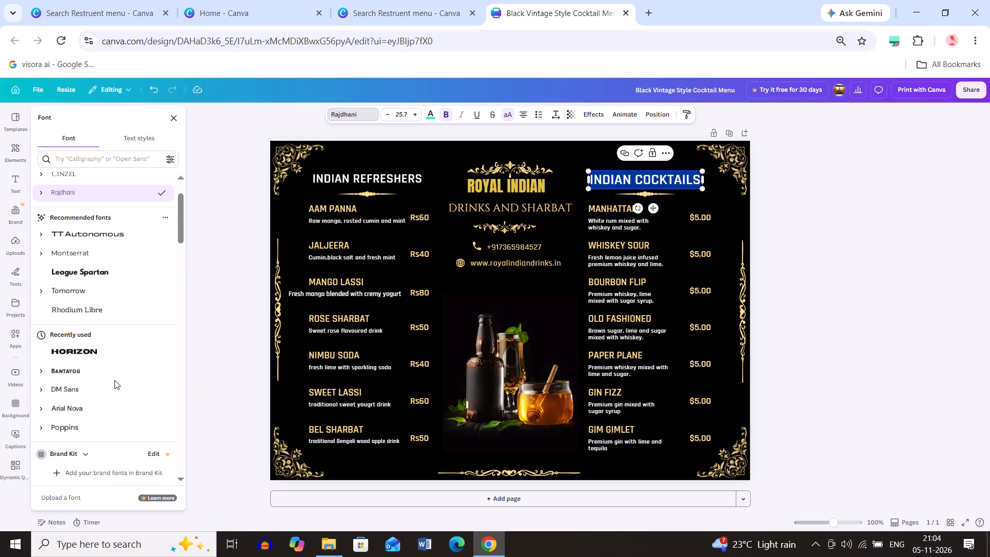
pyautogui.click(845, 267)
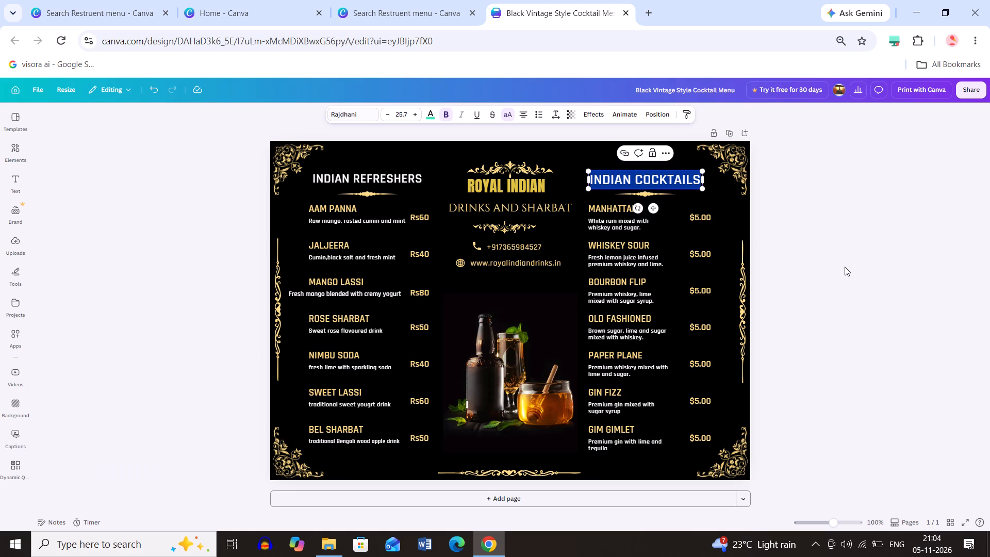
pyautogui.click(845, 267)
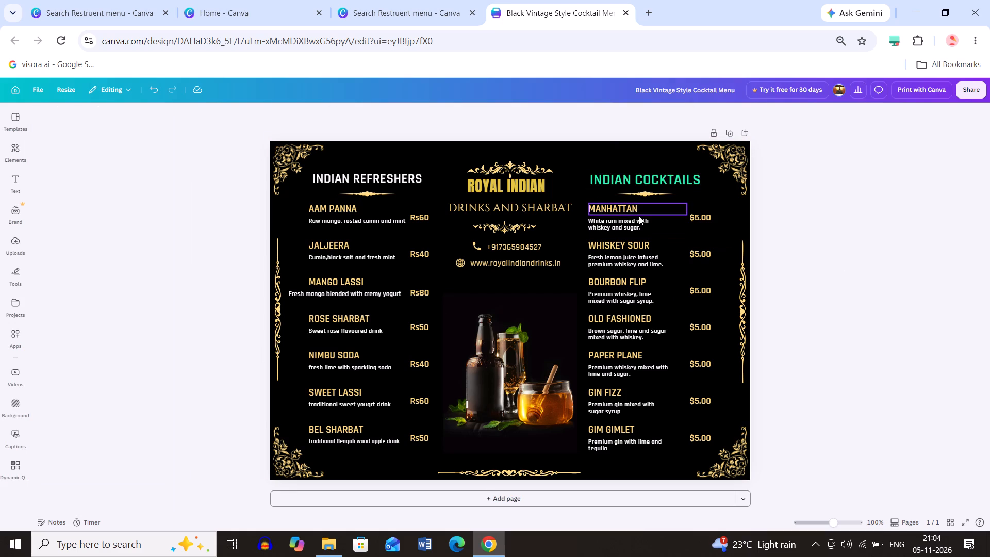
# Replace the drink name MANHATTAN with "Old monk rum".
pyautogui.doubleClick(637, 211)
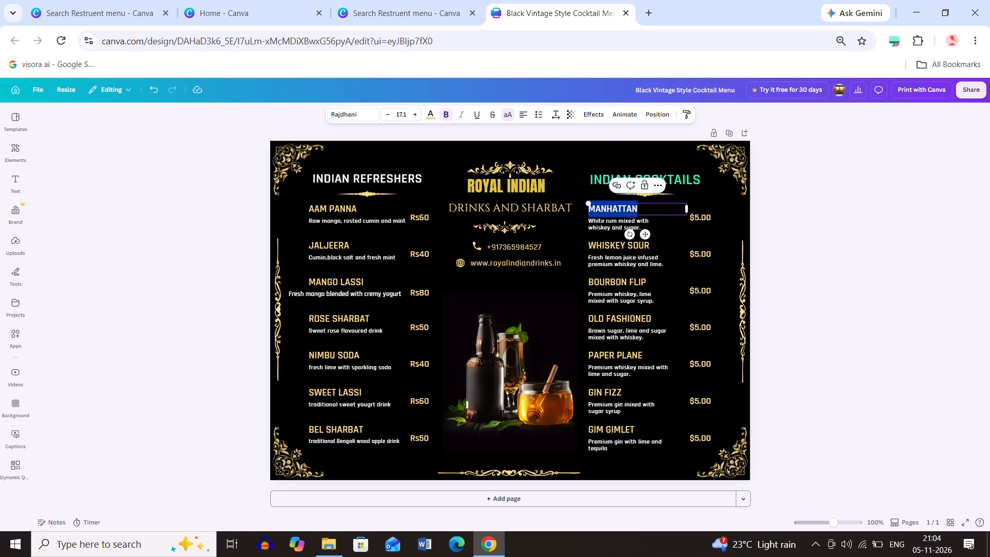
pyautogui.press('BackSpace')
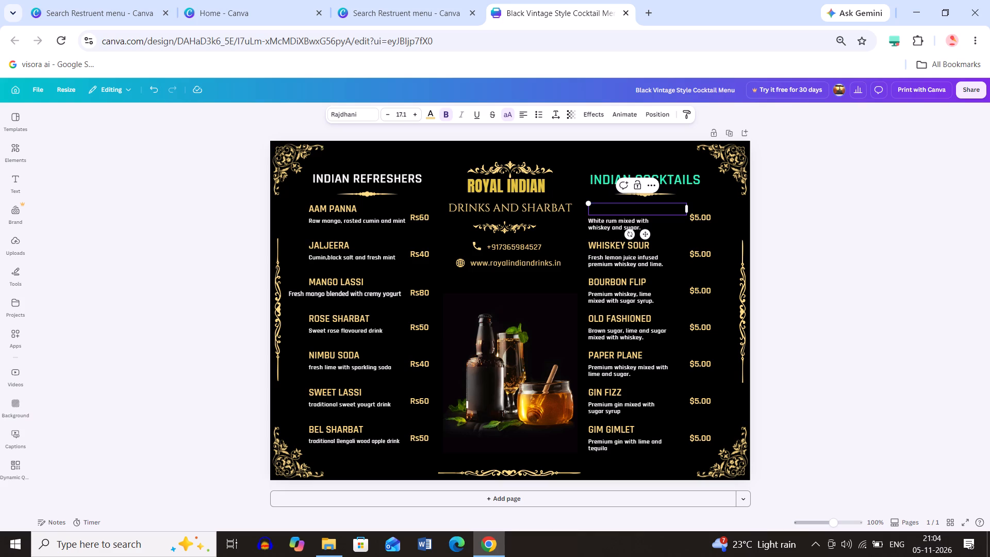
pyautogui.hotkey('shift', 'o')
pyautogui.write('ld')
pyautogui.press('space')
pyautogui.write('monk')
pyautogui.press('space')
pyautogui.write('rum')
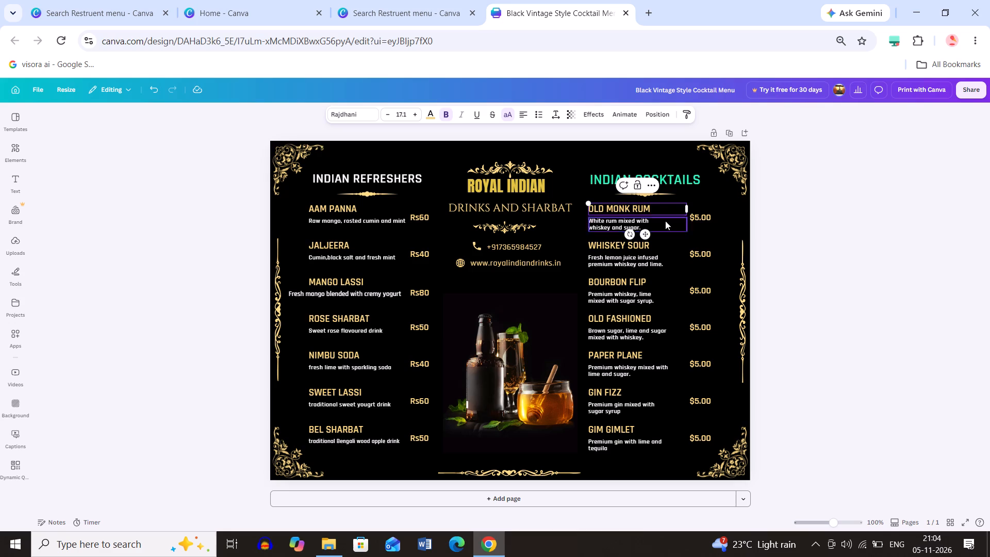
# Replace the description under OLD MONK RUM with "classic indian dark rum served with cola".
pyautogui.doubleClick(654, 223)
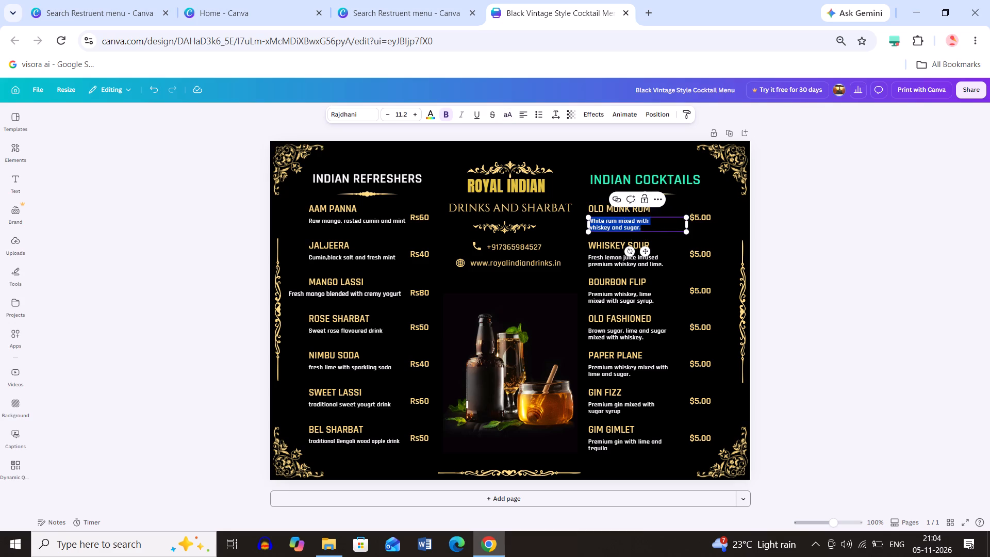
pyautogui.press('BackSpace')
pyautogui.press('c')
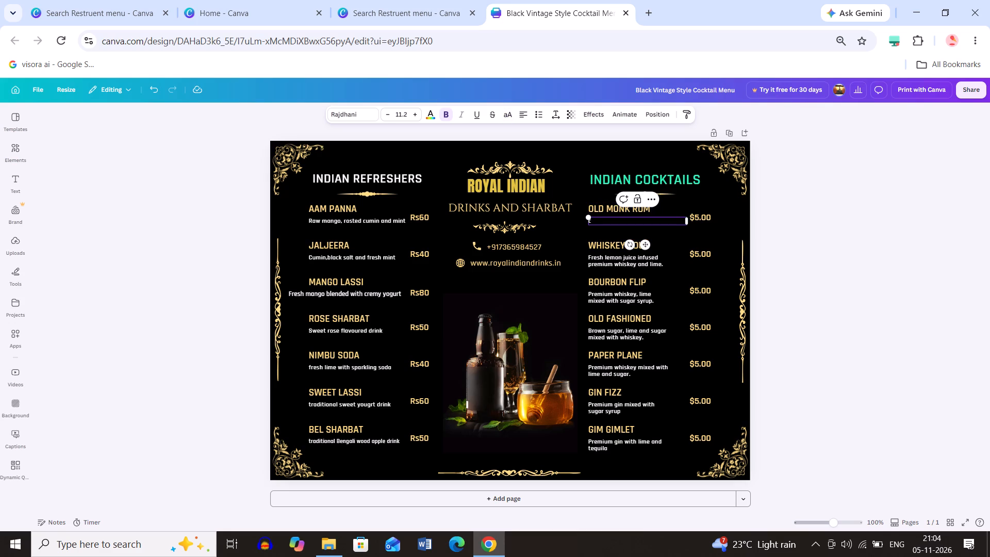
pyautogui.write('lassic')
pyautogui.press('space')
pyautogui.write('indian')
pyautogui.press('space')
pyautogui.write('dark')
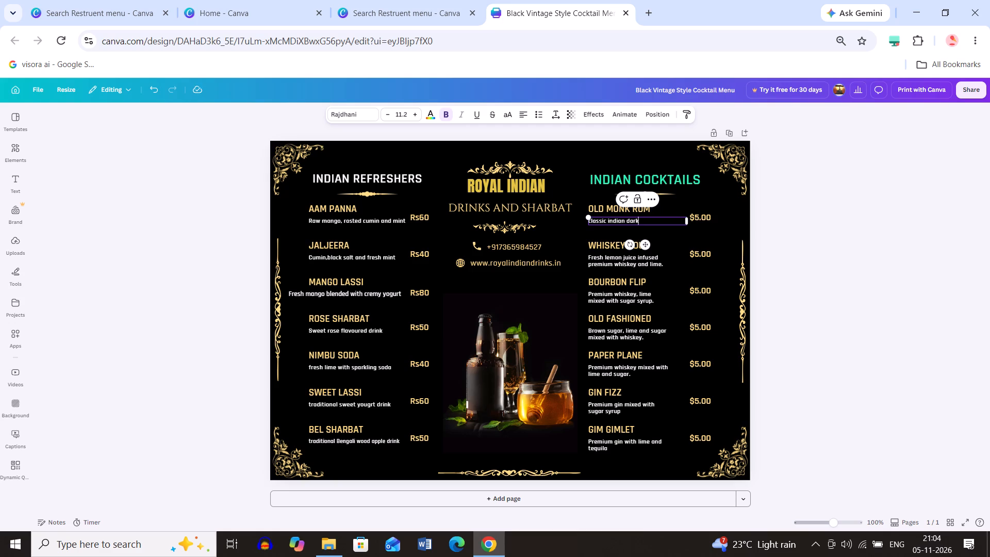
pyautogui.press('space')
pyautogui.write('rum')
pyautogui.press('space')
pyautogui.write('served')
pyautogui.press('space')
pyautogui.write('with')
pyautogui.press('space')
pyautogui.write('cola')
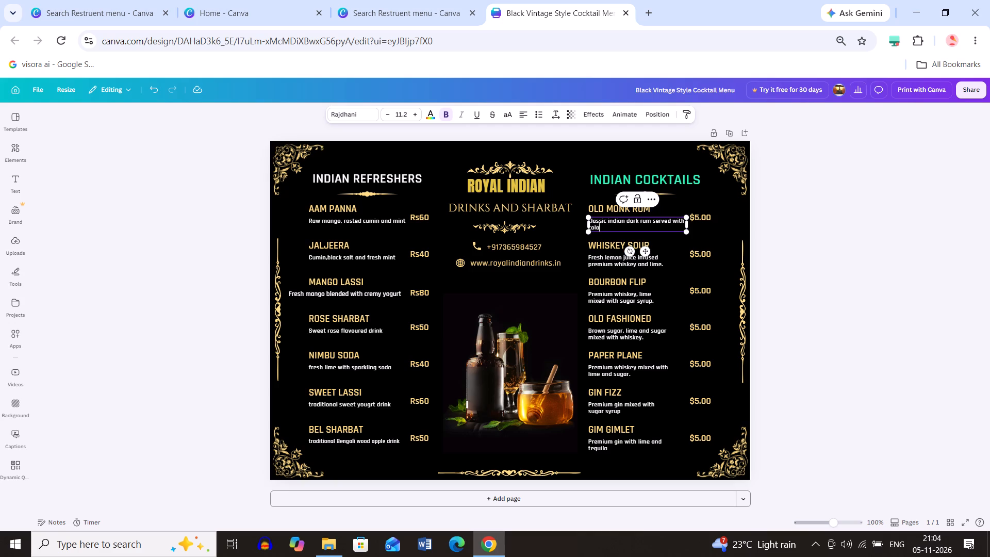
# Shrink the OLD MONK RUM description to fit on one line, then scale its text box outward to font size 10.2.
pyautogui.click(388, 114)
pyautogui.click(388, 114)
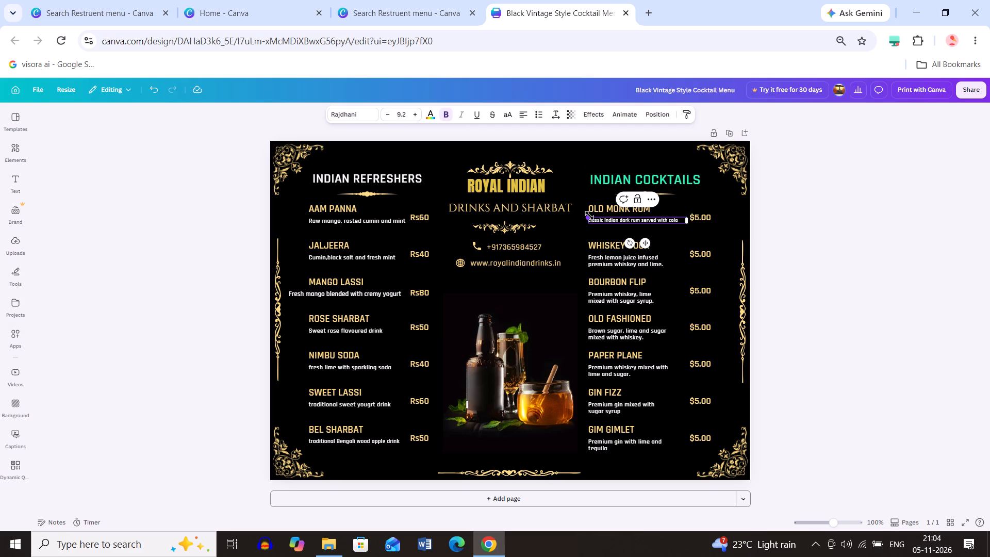
pyautogui.moveTo(589, 216); pyautogui.dragTo(580, 216)
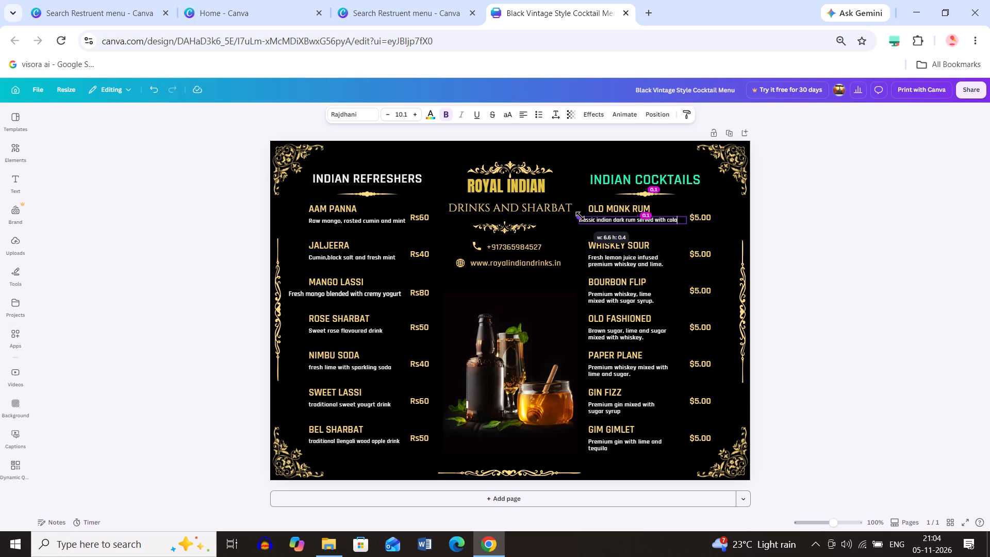
pyautogui.moveTo(580, 216); pyautogui.dragTo(578, 217)
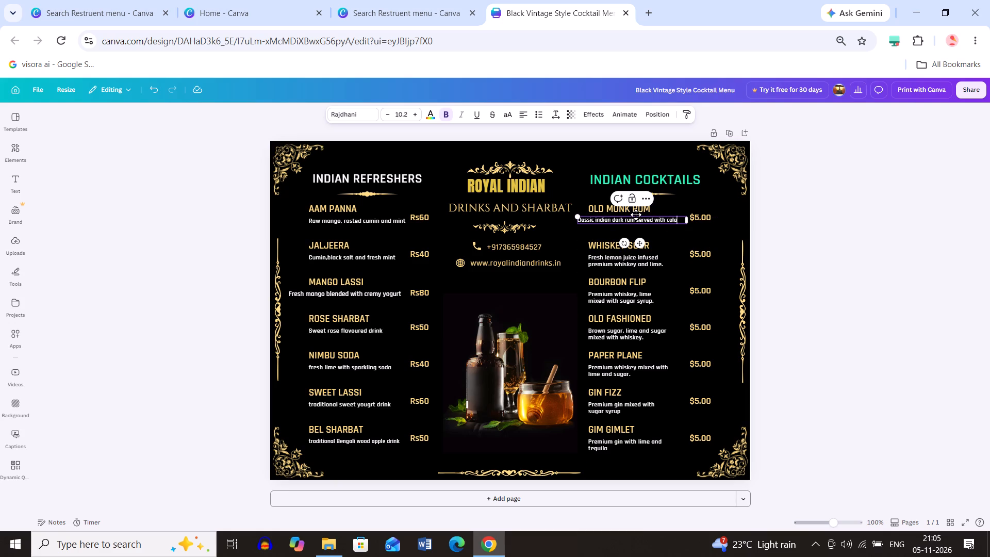
pyautogui.click(636, 215)
pyautogui.click(859, 227)
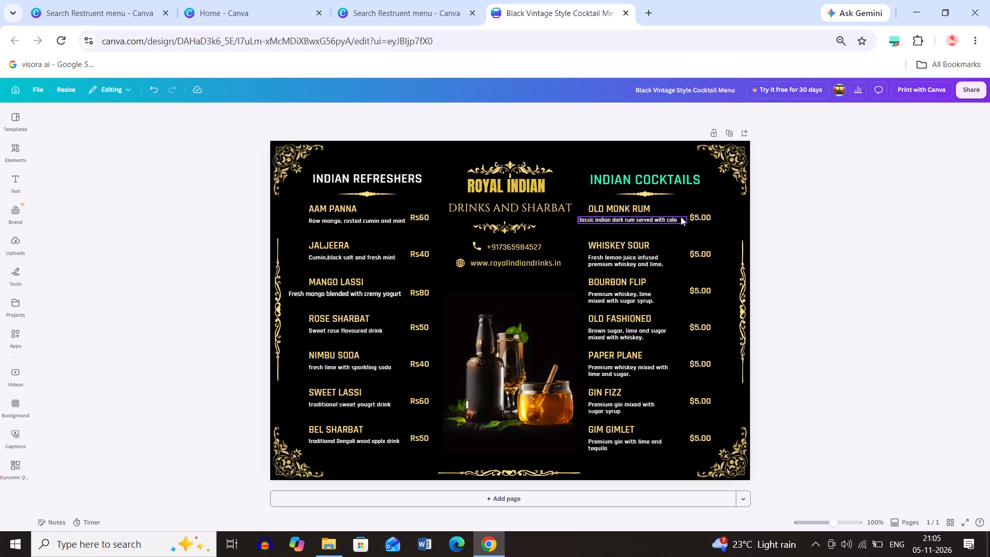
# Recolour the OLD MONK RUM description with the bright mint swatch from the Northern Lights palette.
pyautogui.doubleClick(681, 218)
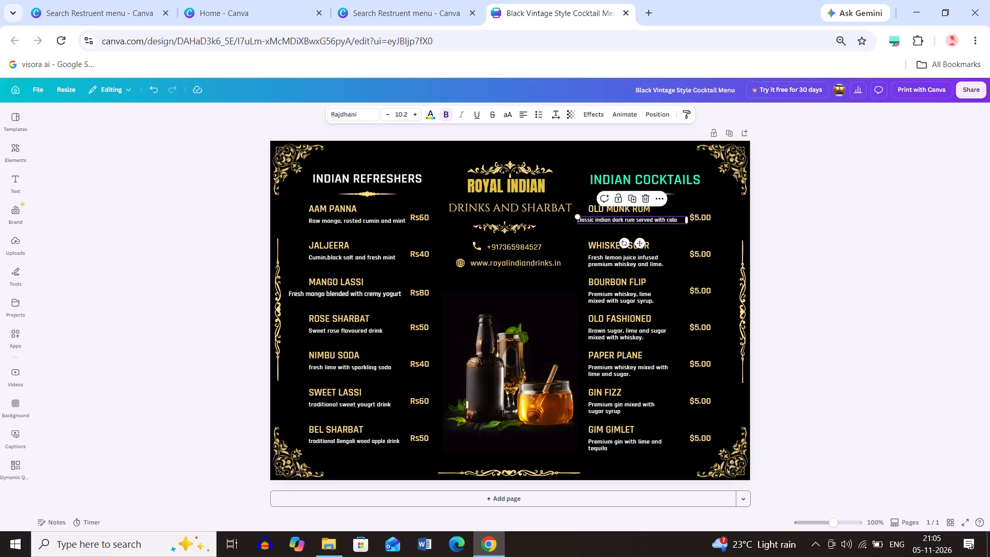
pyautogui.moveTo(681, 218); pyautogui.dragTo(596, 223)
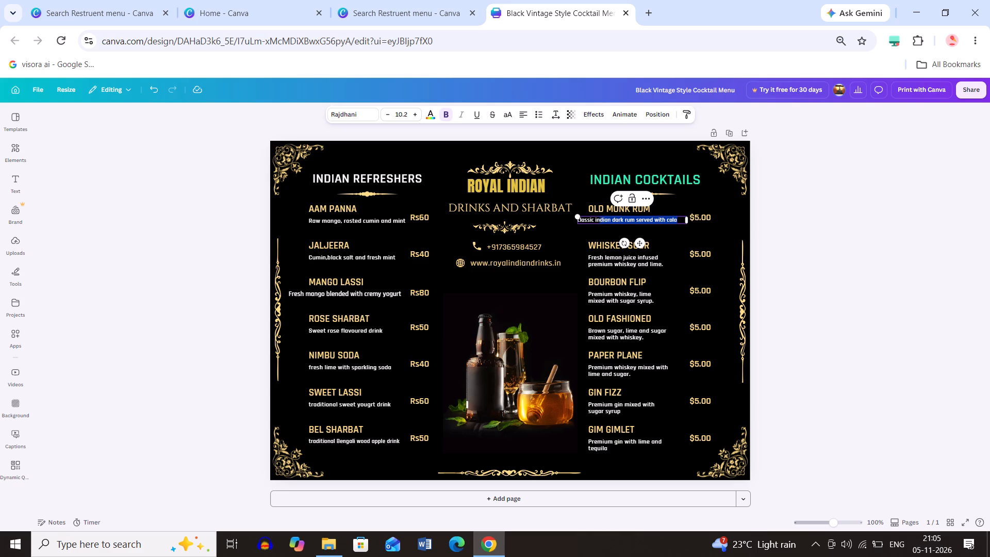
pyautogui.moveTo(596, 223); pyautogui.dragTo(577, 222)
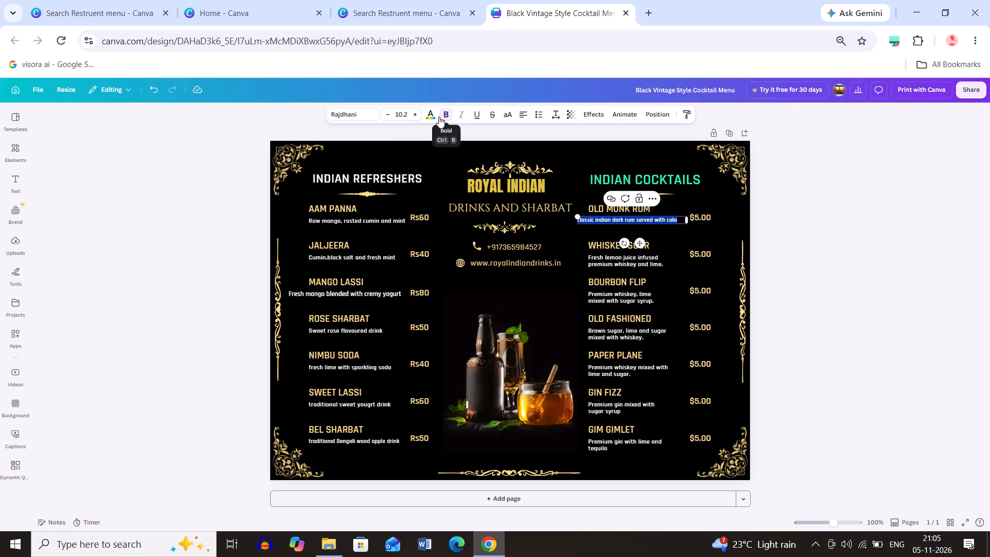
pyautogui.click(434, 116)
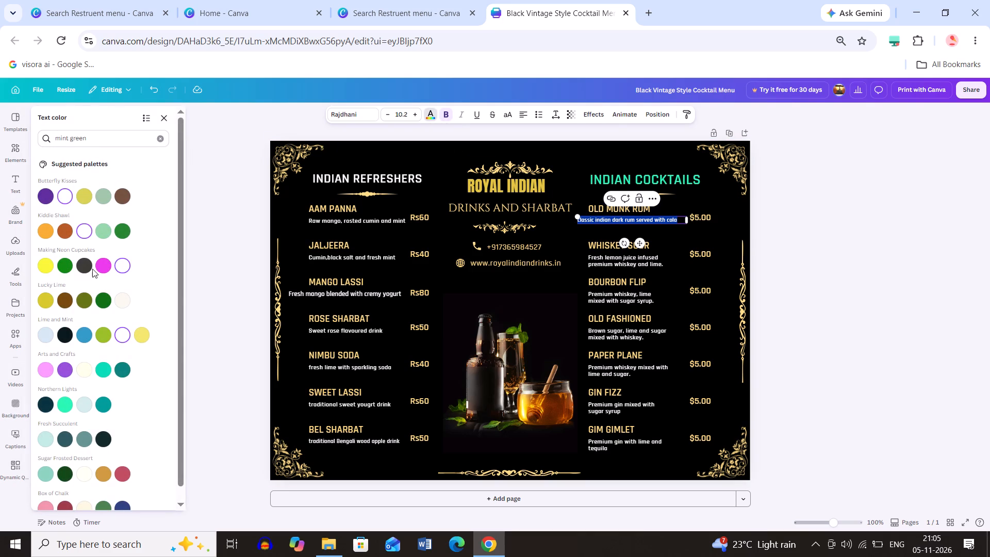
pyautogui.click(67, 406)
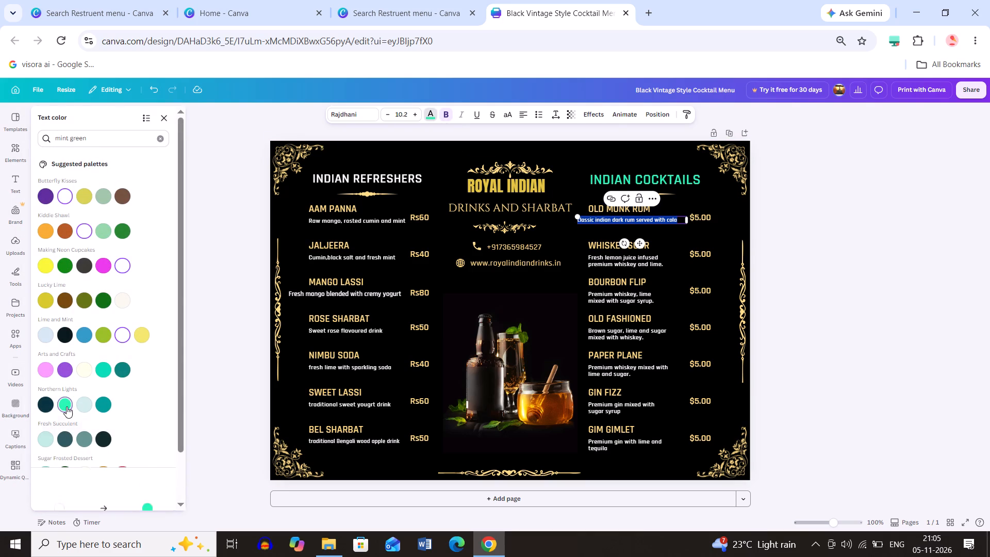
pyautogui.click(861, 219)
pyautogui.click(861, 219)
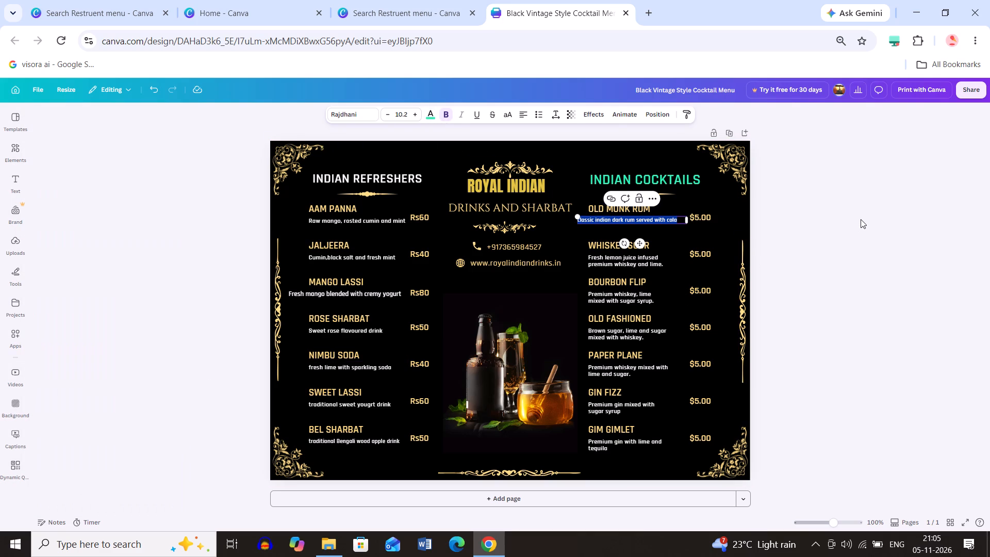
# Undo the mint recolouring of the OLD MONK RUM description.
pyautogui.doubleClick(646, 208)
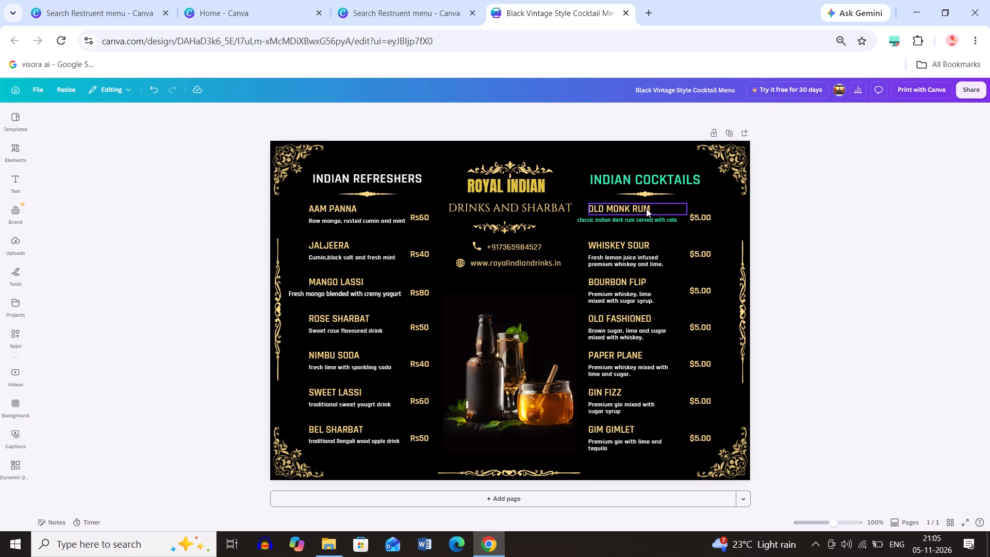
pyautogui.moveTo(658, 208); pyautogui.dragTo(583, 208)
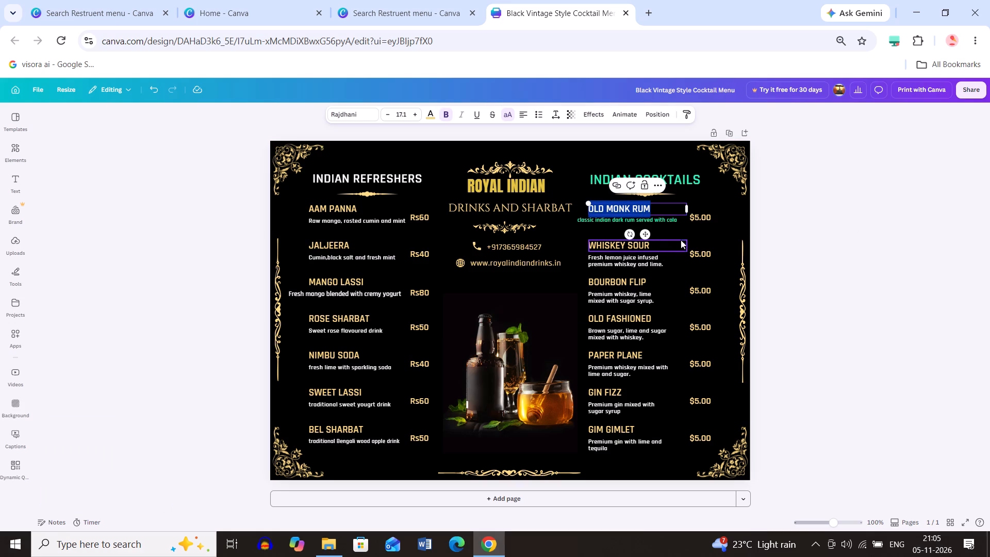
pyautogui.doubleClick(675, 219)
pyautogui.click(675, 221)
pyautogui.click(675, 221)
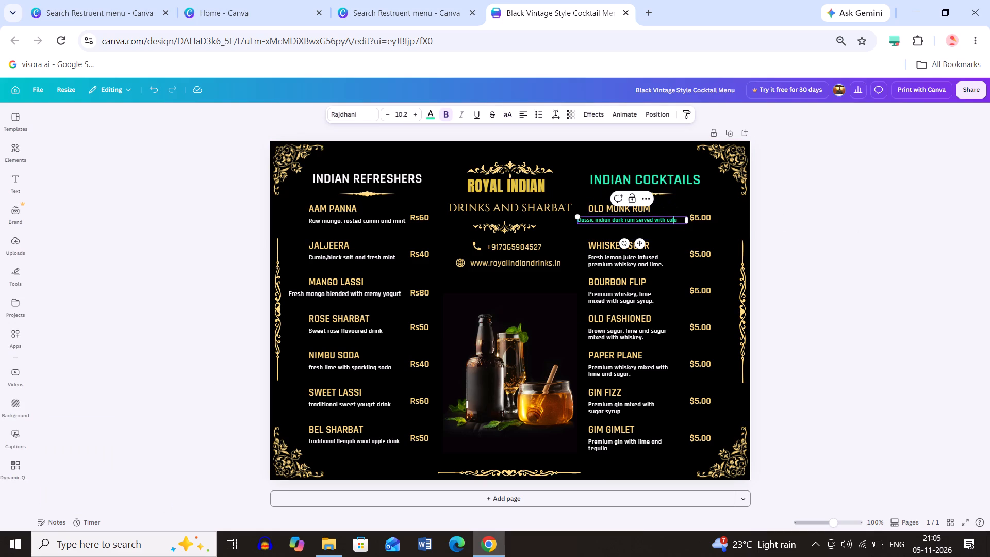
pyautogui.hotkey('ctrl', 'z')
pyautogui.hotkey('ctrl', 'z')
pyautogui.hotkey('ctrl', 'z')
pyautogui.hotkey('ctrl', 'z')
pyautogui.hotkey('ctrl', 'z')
# Move the OLD MONK RUM drink name slightly up and to the right, away from its description.
pyautogui.click(672, 207)
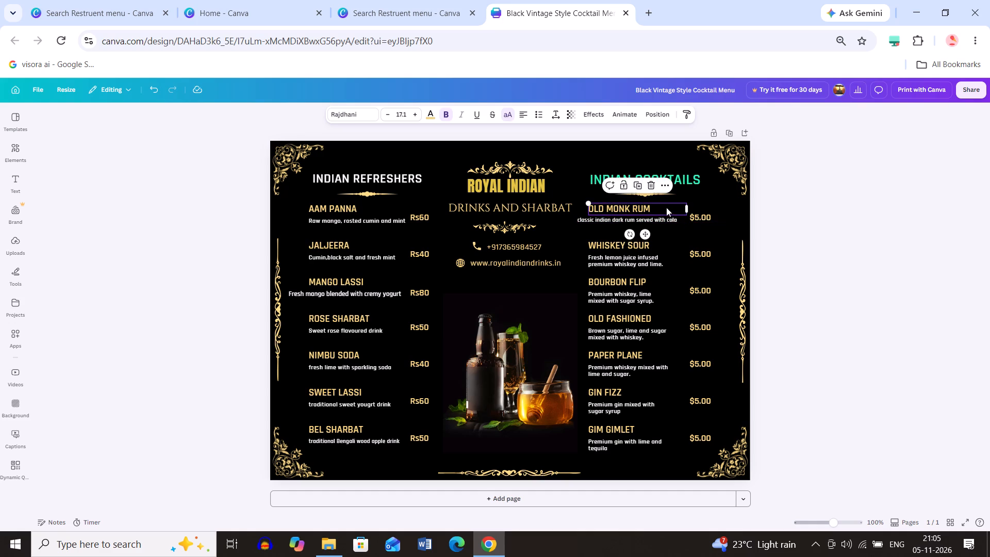
pyautogui.moveTo(665, 208); pyautogui.dragTo(669, 207)
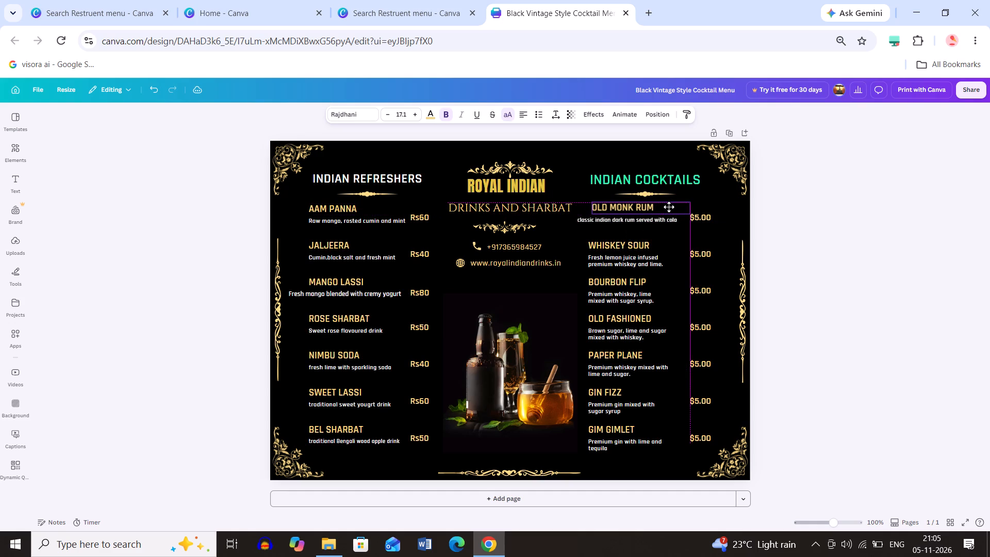
pyautogui.moveTo(669, 207); pyautogui.dragTo(670, 206)
# Recolour the drink name OLD MONK RUM with the Vivid turquoise swatch (#26f7b2) from the Northern Lights palette.
pyautogui.doubleClick(662, 208)
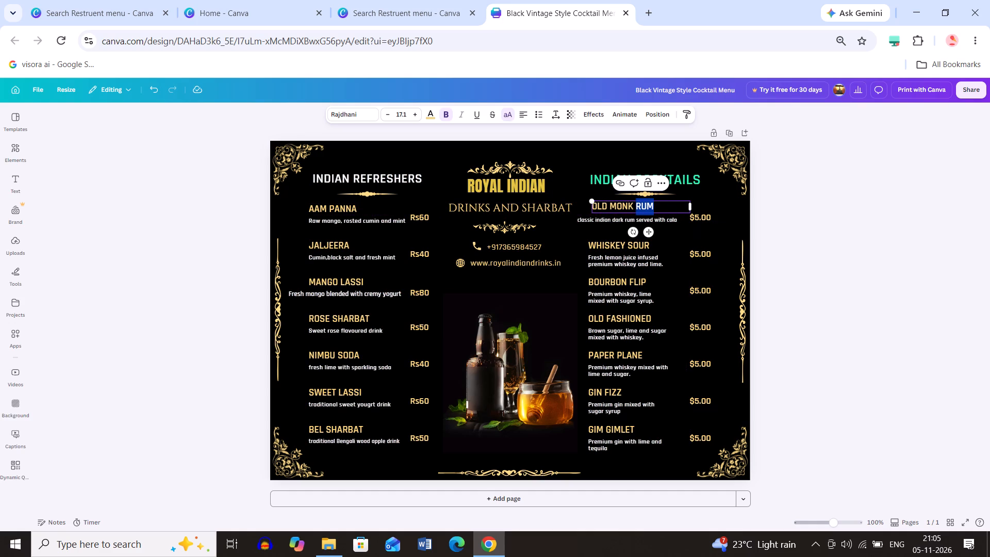
pyautogui.moveTo(662, 208); pyautogui.dragTo(592, 210)
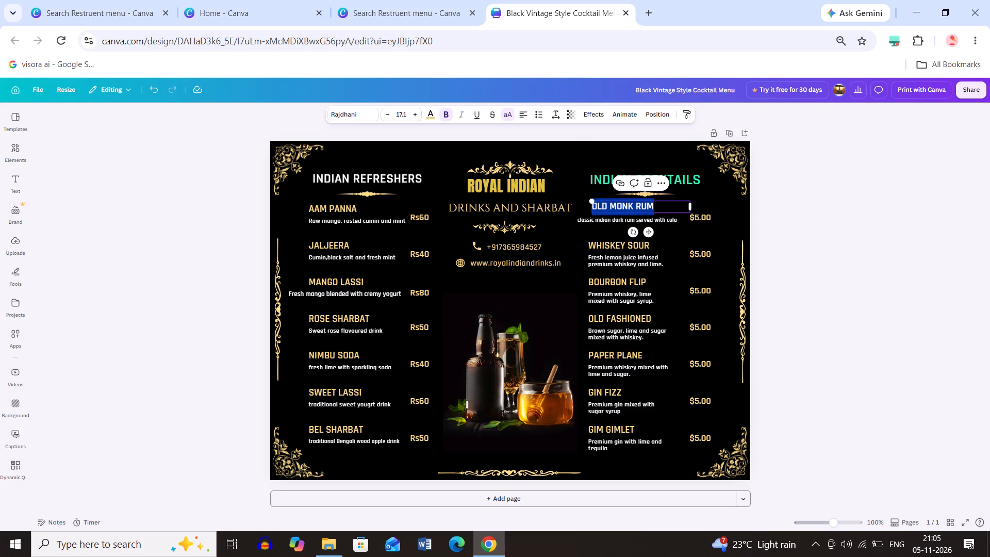
pyautogui.click(428, 114)
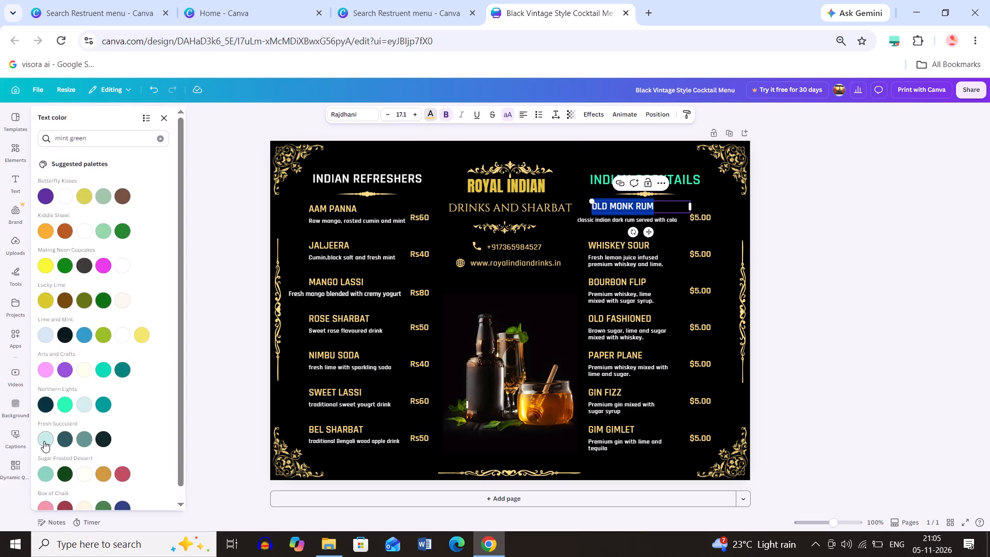
pyautogui.click(69, 402)
pyautogui.click(989, 225)
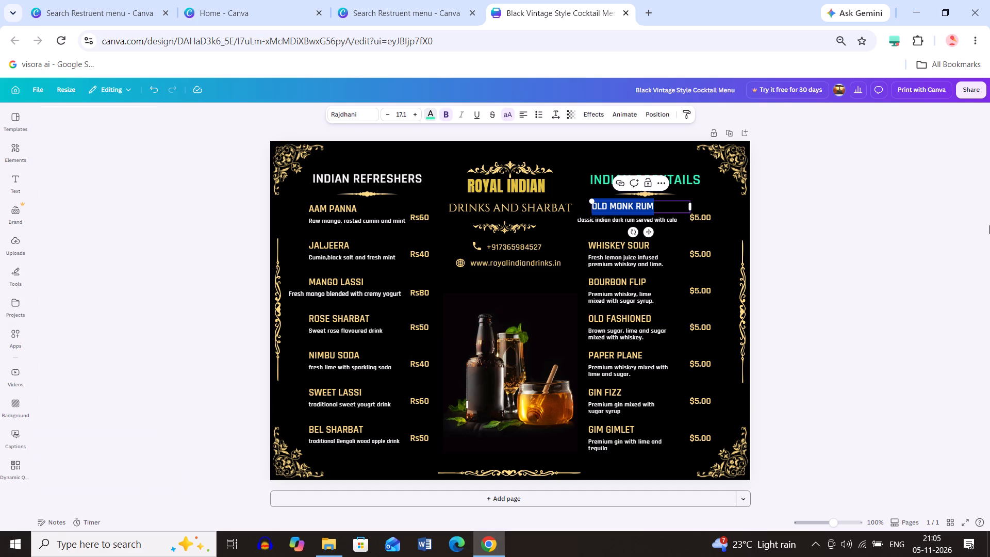
pyautogui.click(946, 223)
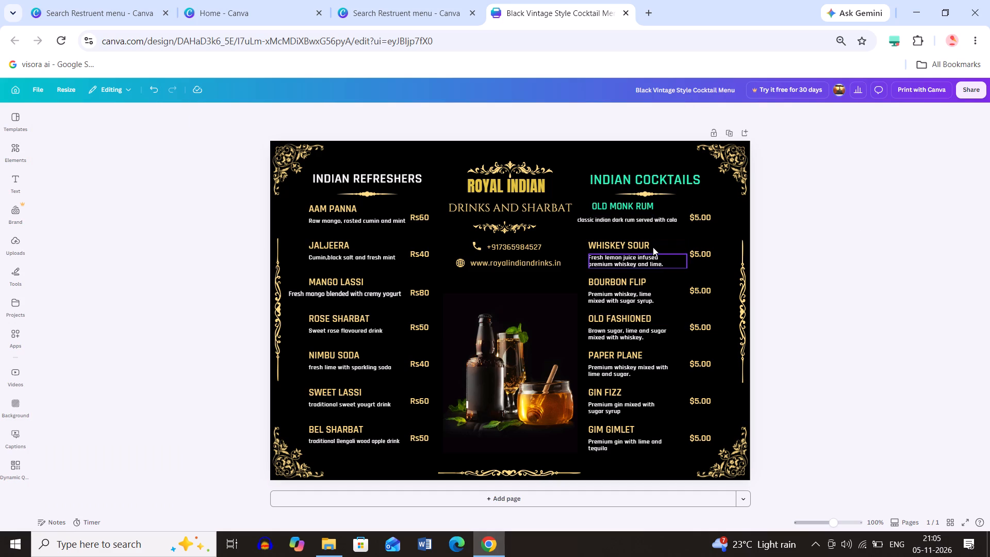
# Replace the drink name WHISKEY SOUR with "Mahua".
pyautogui.doubleClick(653, 247)
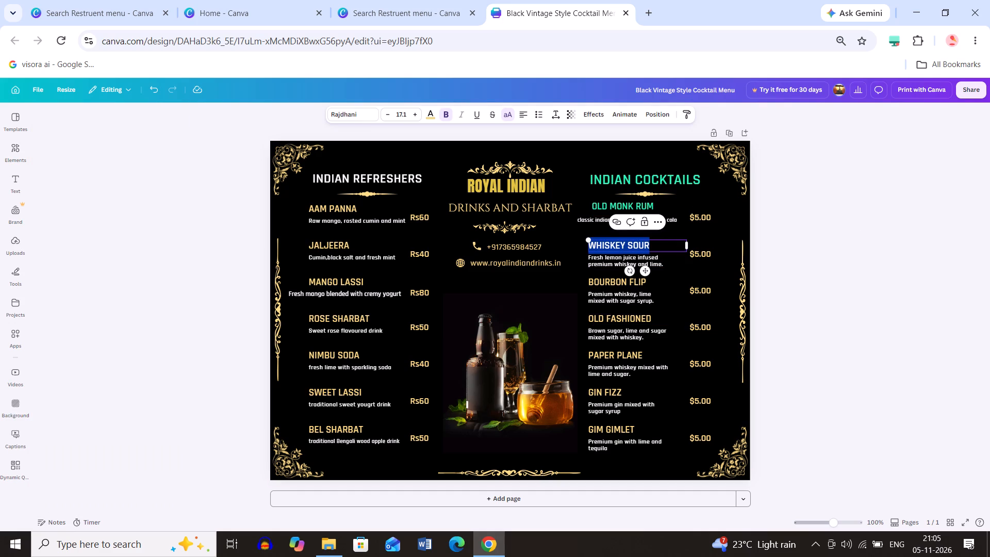
pyautogui.scroll(1, 653, 247)
pyautogui.press('BackSpace')
pyautogui.hotkey('shift', 'm')
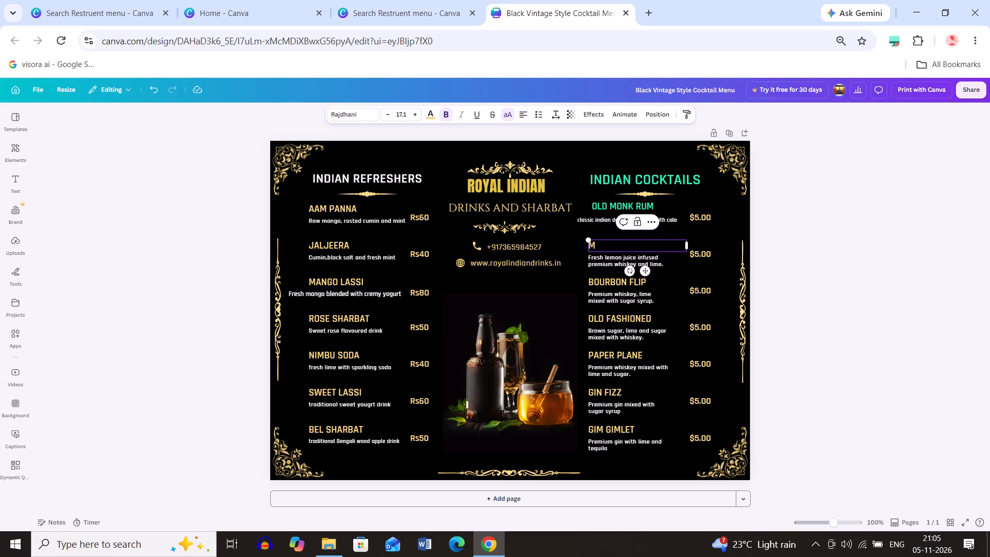
pyautogui.write('ahua')
# Complete the second Indian cocktail's name by adding "cocktail" after MAHUA.
pyautogui.press('space')
pyautogui.write('cocktail')
# Recolour the drink name MAHUA COCKTAIL with the Vivid turquoise swatch from the Northern Lights palette.
pyautogui.moveTo(672, 247); pyautogui.dragTo(588, 251)
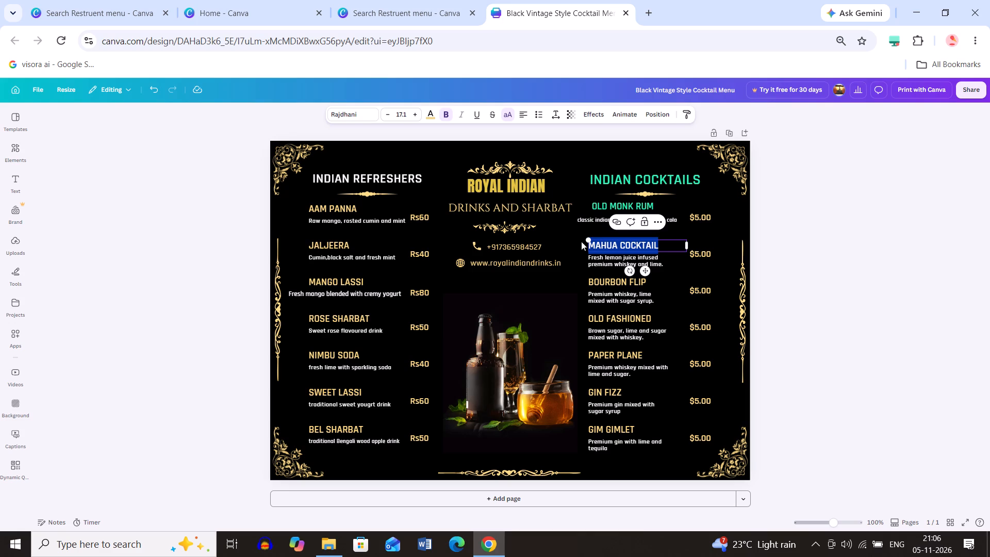
pyautogui.click(428, 112)
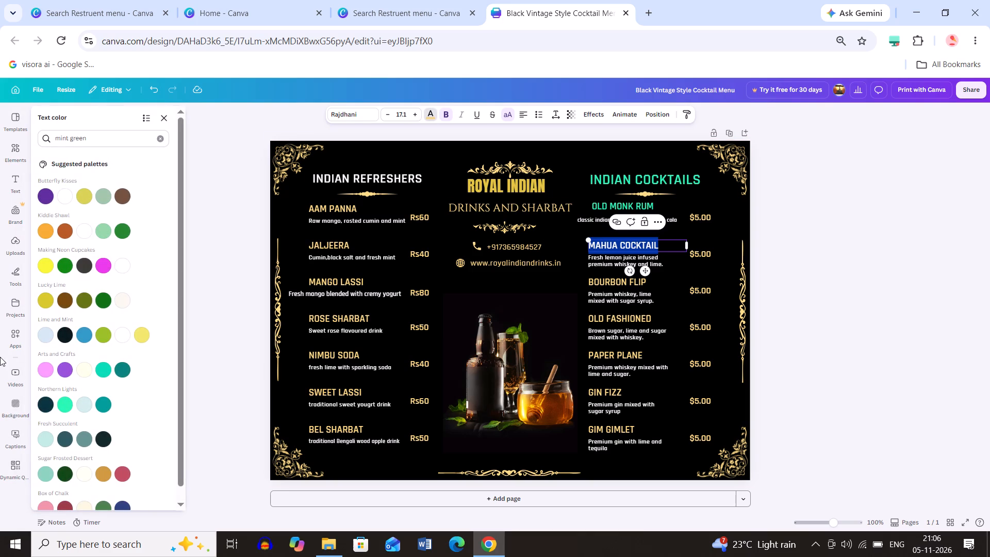
pyautogui.click(63, 403)
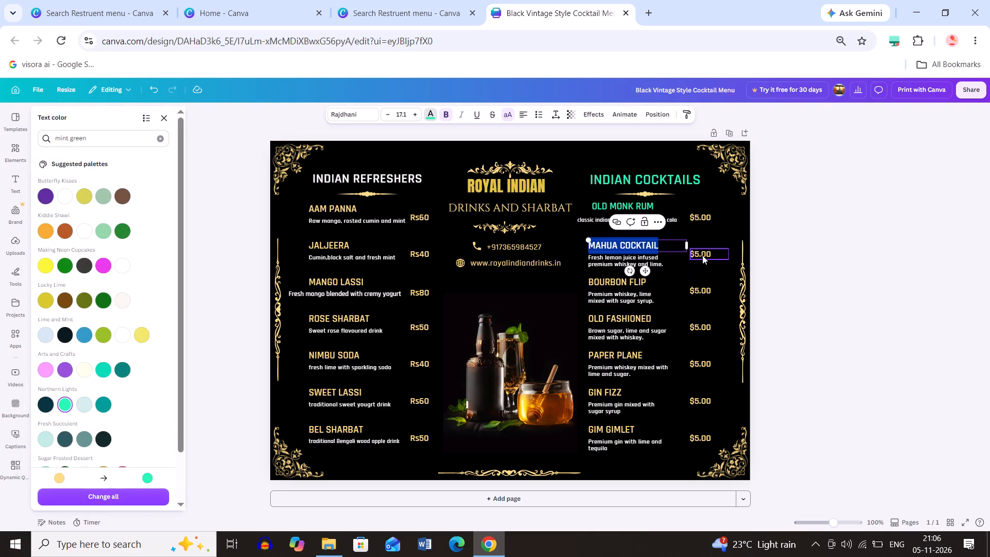
# Replace the description under MAHUA COCKTAIL with "traditional mahua spirit".
pyautogui.doubleClick(643, 261)
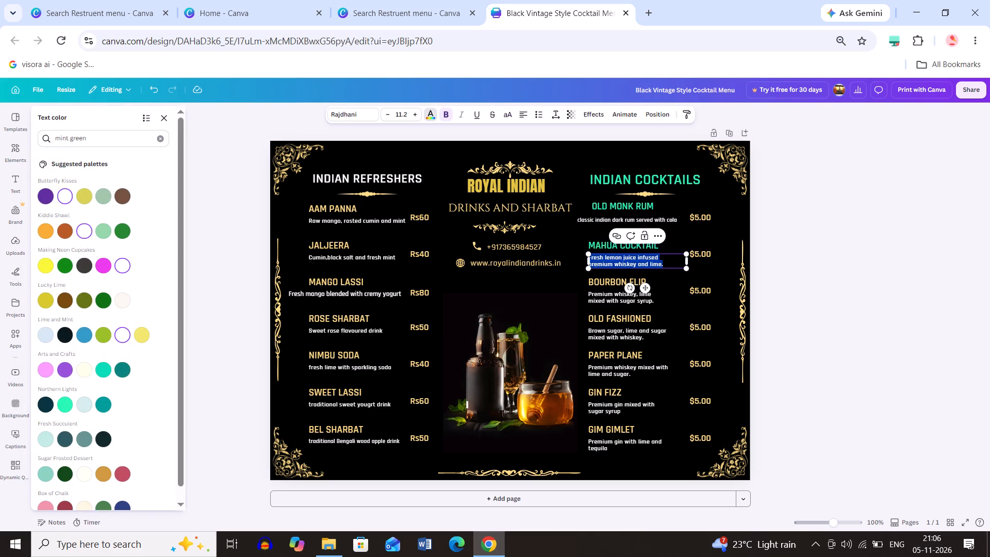
pyautogui.press('BackSpace')
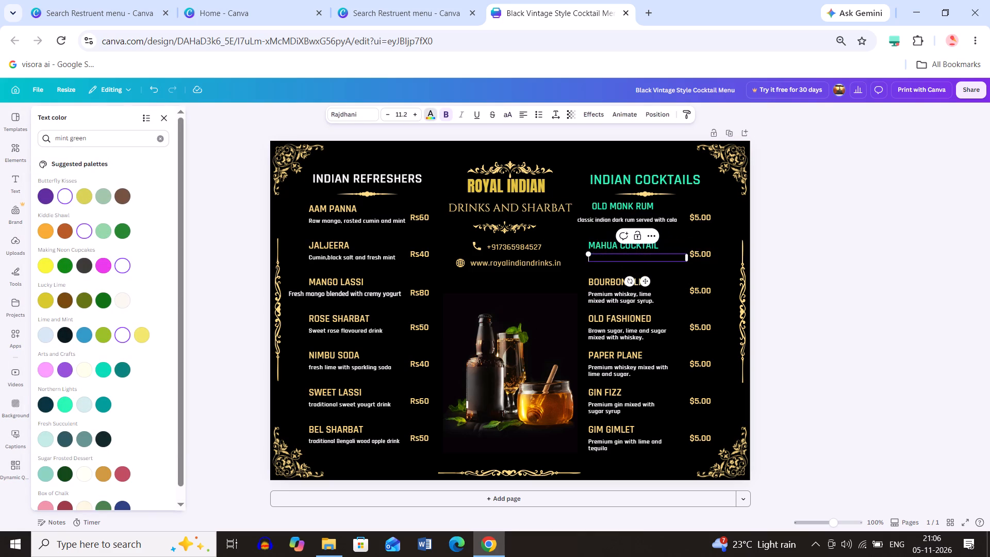
pyautogui.write('tradi')
pyautogui.write('tional')
pyautogui.press('space')
pyautogui.write('mahua')
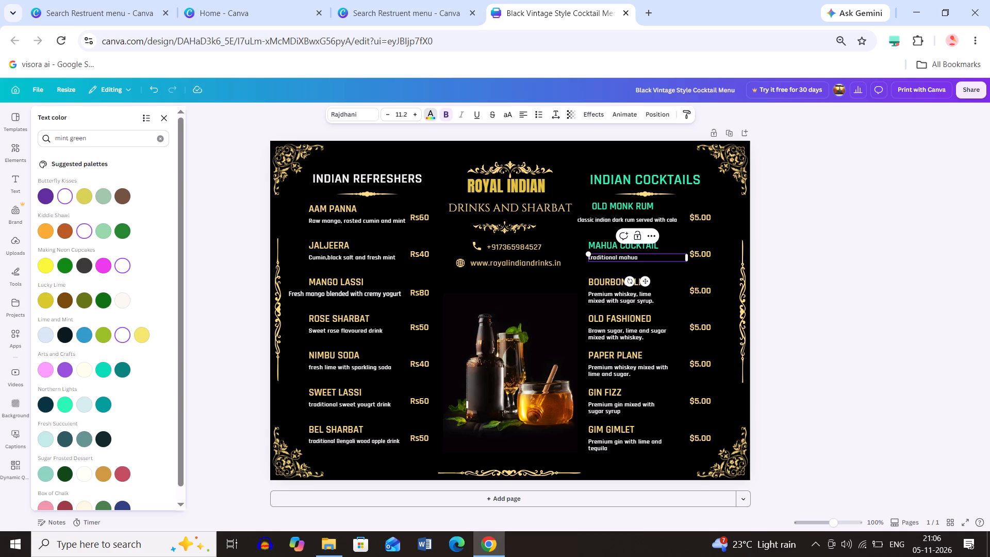
pyautogui.press('space')
pyautogui.write('sp')
pyautogui.write('irit')
# Set the MAHUA COCKTAIL price to Rs220.
pyautogui.doubleClick(701, 256)
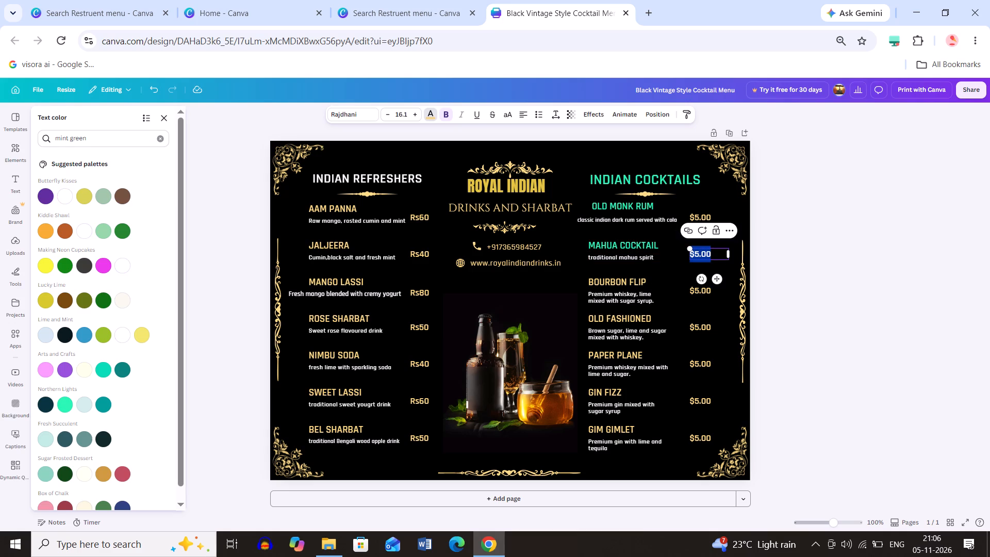
pyautogui.press('BackSpace')
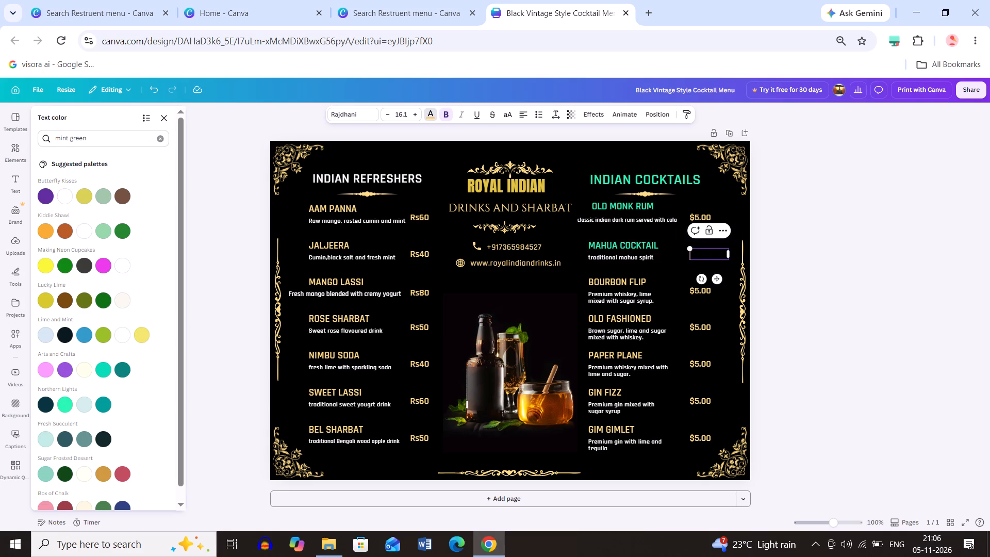
pyautogui.write('Rs')
pyautogui.write('220')
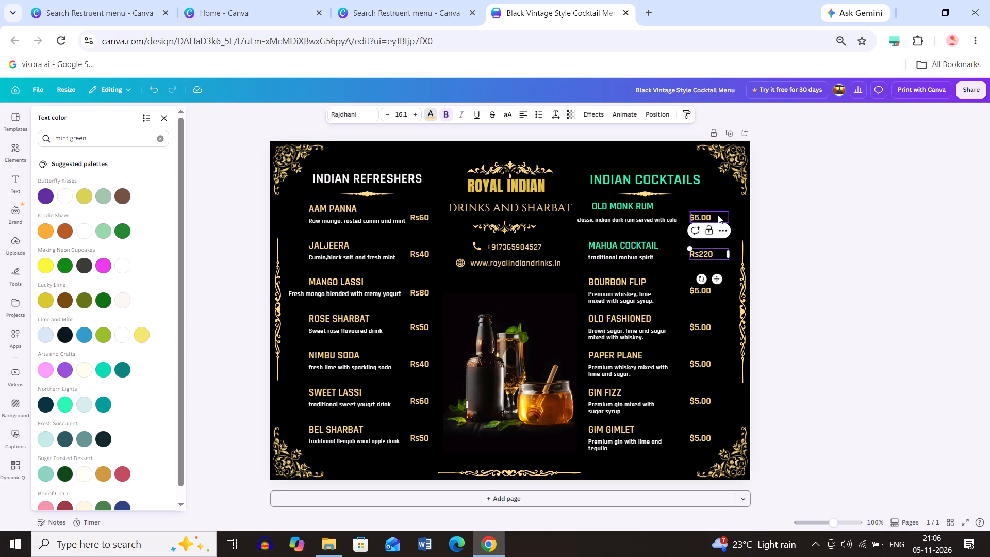
# Set the OLD MONK RUM price to Rs180.
pyautogui.doubleClick(718, 215)
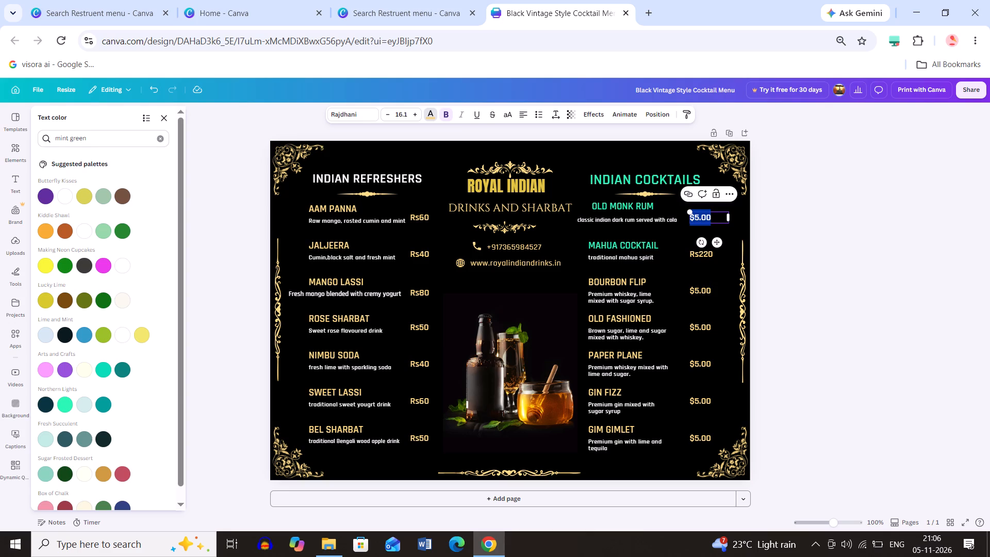
pyautogui.press('BackSpace')
pyautogui.write('rs')
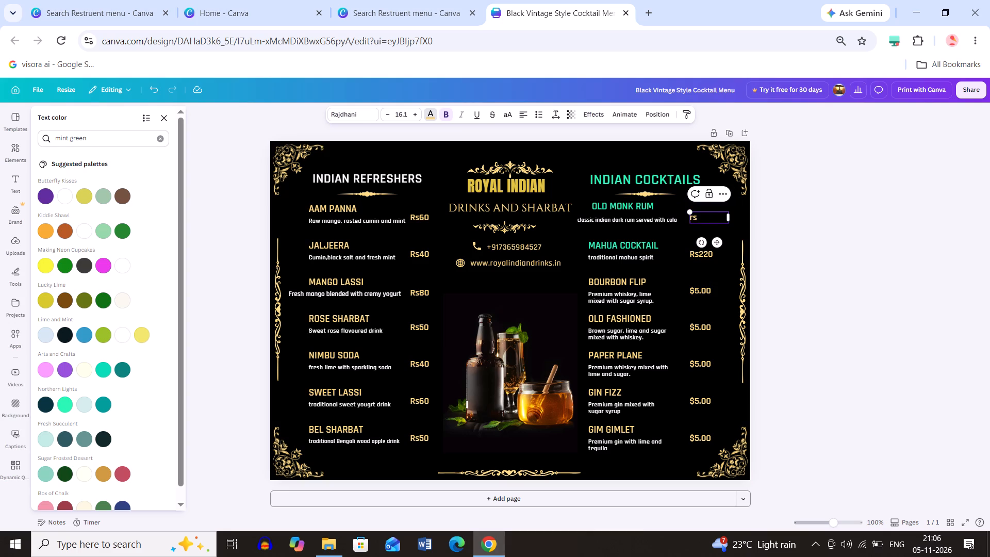
pyautogui.press('BackSpace')
pyautogui.press('BackSpace')
pyautogui.write('Rs')
pyautogui.write('180')
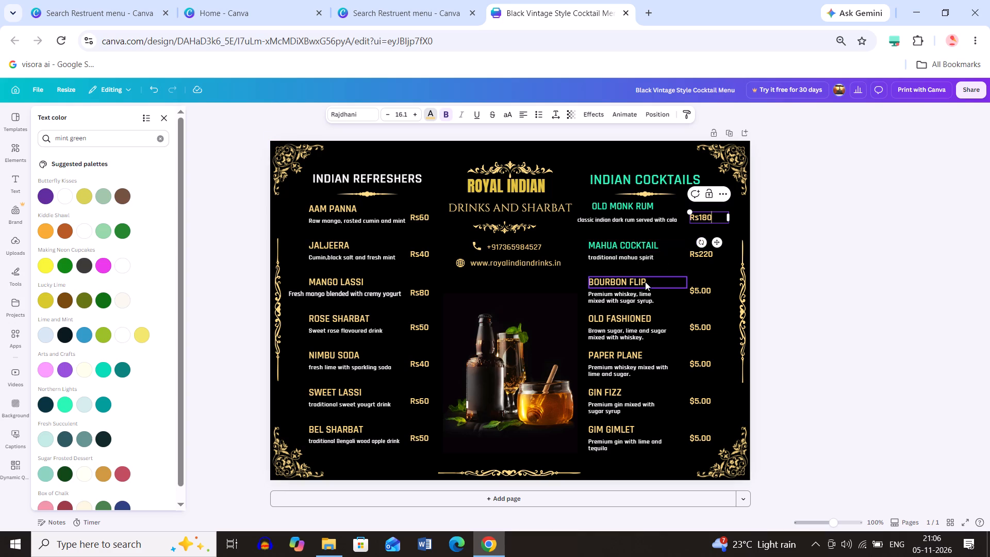
# Replace the drink name BOURBON FLIP with "Feni Cocktail".
pyautogui.doubleClick(645, 282)
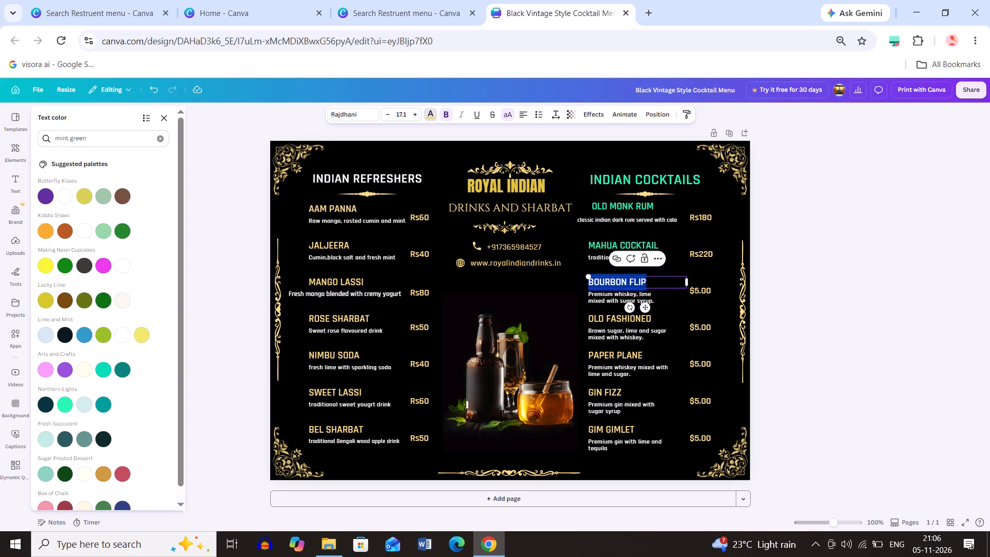
pyautogui.press('BackSpace')
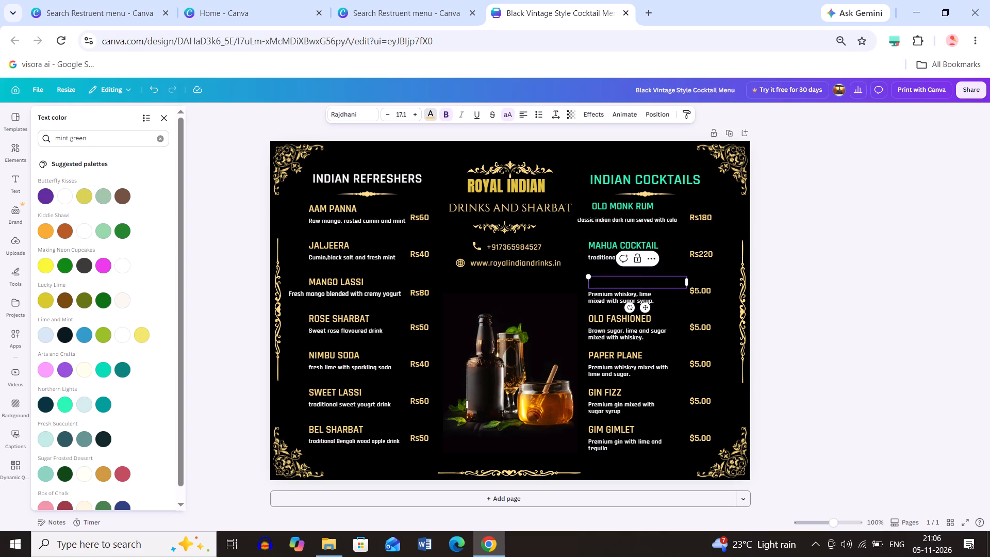
pyautogui.hotkey('shift', 'f')
pyautogui.press('e')
pyautogui.write('ni')
pyautogui.press('space')
pyautogui.write('Cocktail')
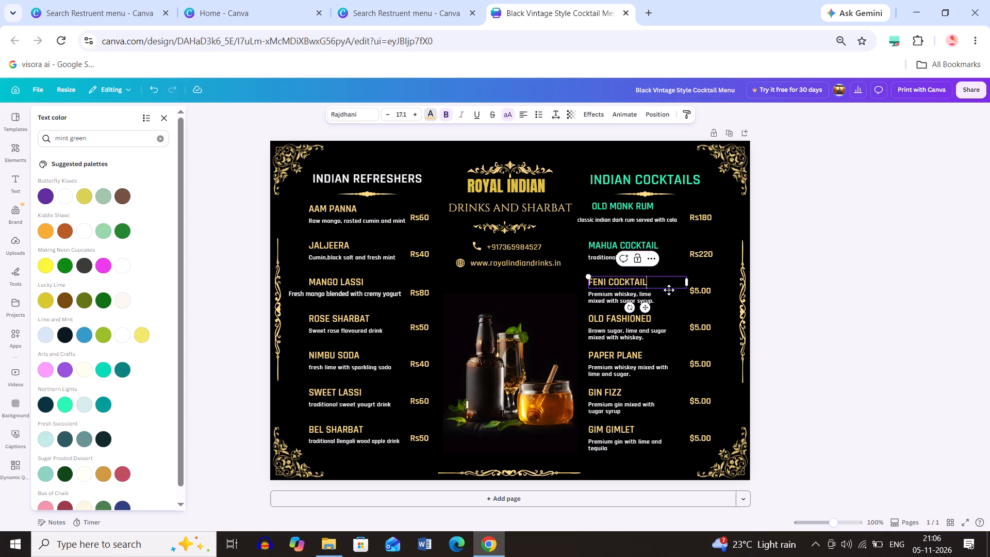
# Replace the description under FENI COCKTAIL with "Goan cashew feni with lime and soda".
pyautogui.doubleClick(606, 299)
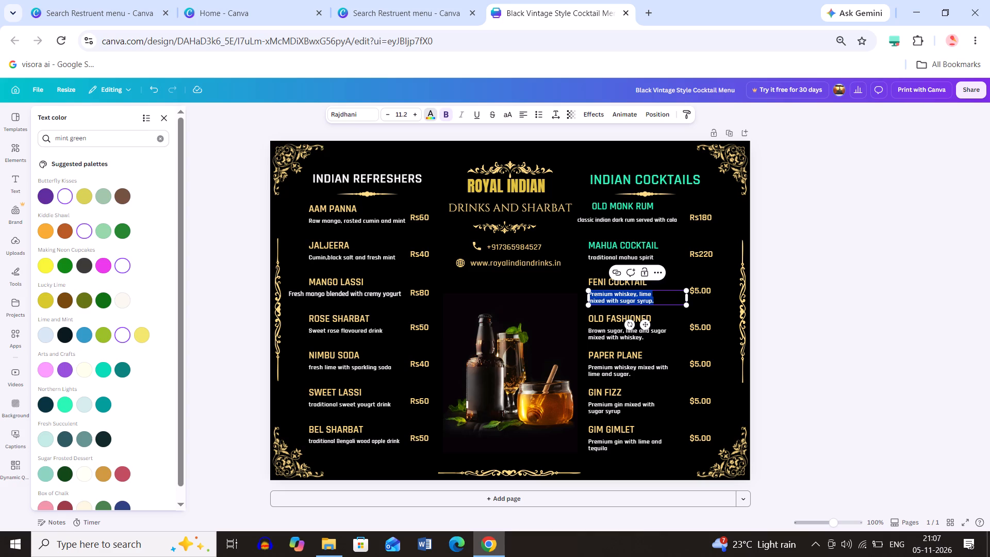
pyautogui.press('BackSpace')
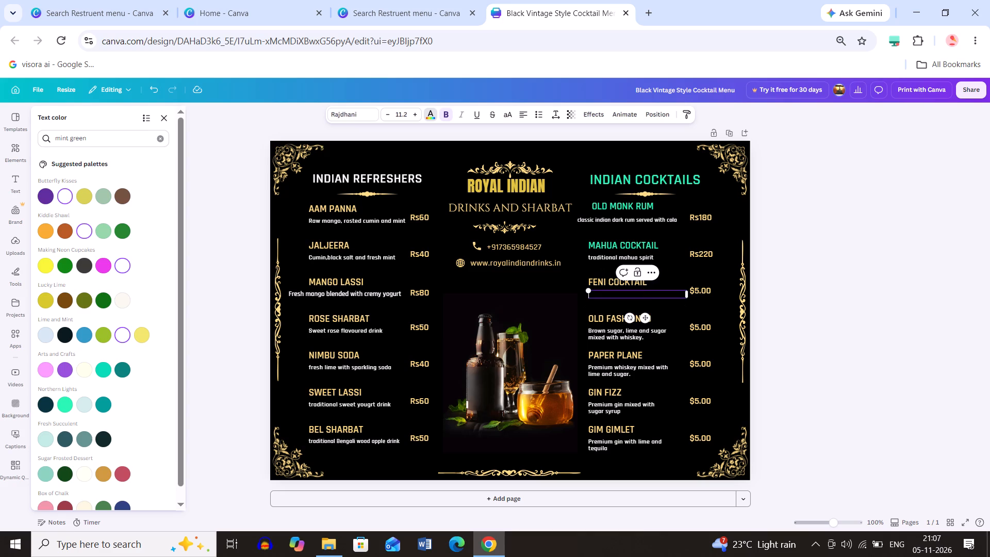
pyautogui.hotkey('shift', 'g')
pyautogui.write('oan')
pyautogui.press('space')
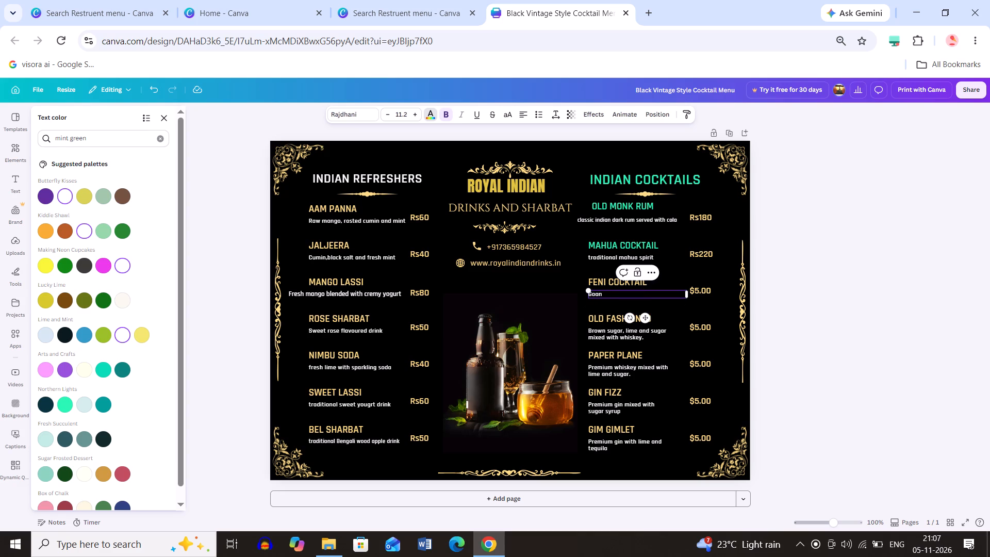
pyautogui.write('ca')
pyautogui.write('she')
pyautogui.press('w')
pyautogui.press('space')
pyautogui.write('feni')
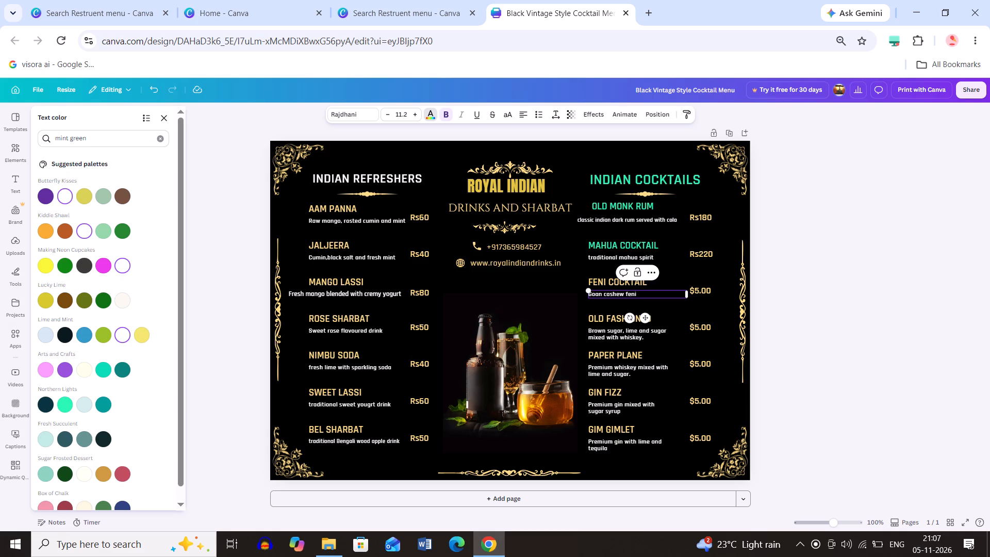
pyautogui.press('space')
pyautogui.press('w')
pyautogui.write('ith')
pyautogui.press('space')
pyautogui.write('lime')
pyautogui.press('space')
pyautogui.write('and s')
pyautogui.press('o')
pyautogui.write('da')
pyautogui.click(889, 288)
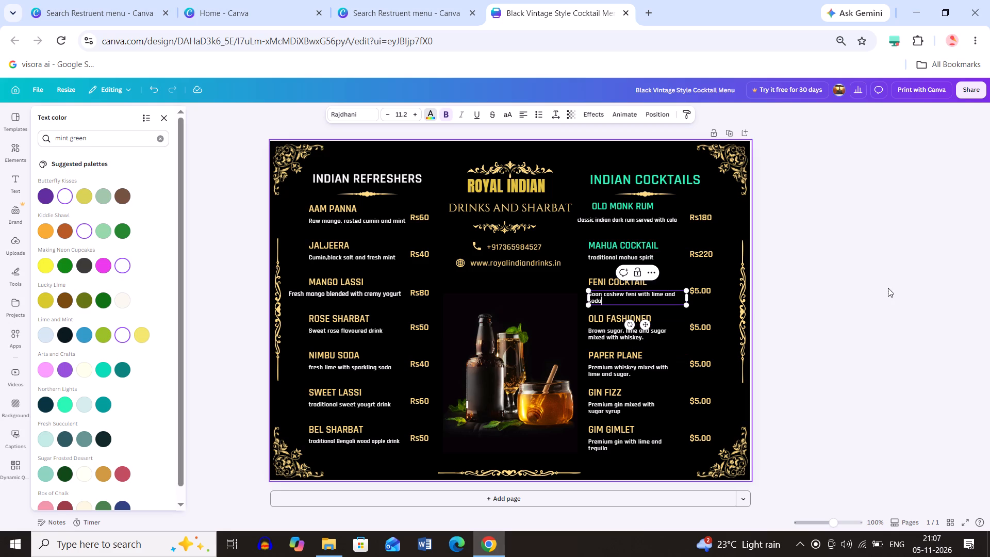
# Nudge the FENI COCKTAIL description slightly left and reduce its font size to 10.2 so it fits on one line.
pyautogui.click(923, 251)
pyautogui.moveTo(662, 292); pyautogui.dragTo(658, 292)
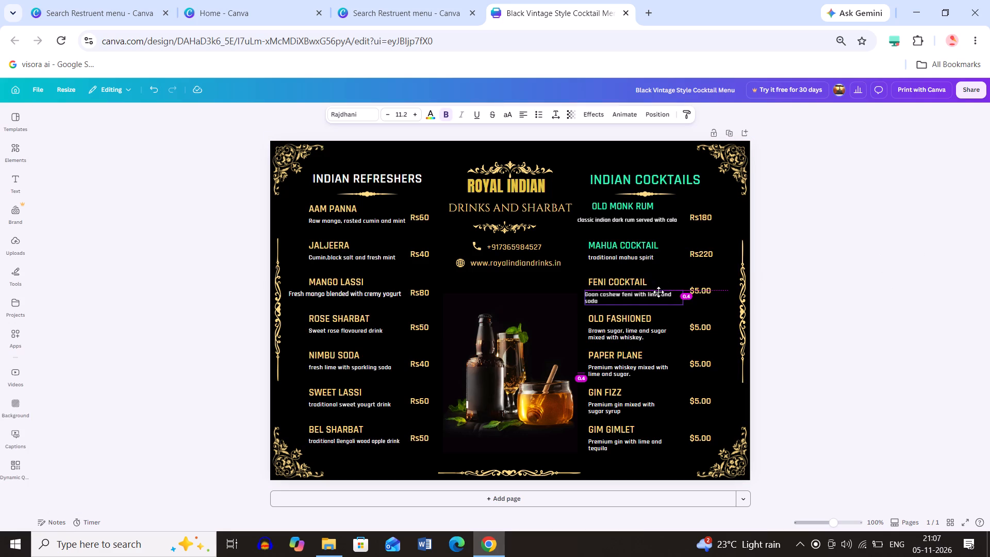
pyautogui.moveTo(658, 292); pyautogui.dragTo(657, 292)
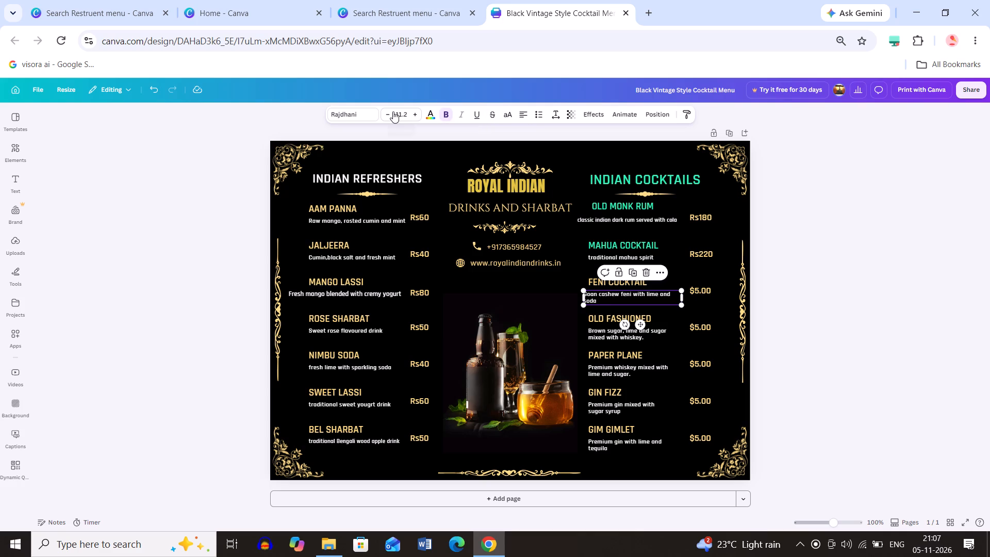
pyautogui.click(385, 116)
pyautogui.click(834, 232)
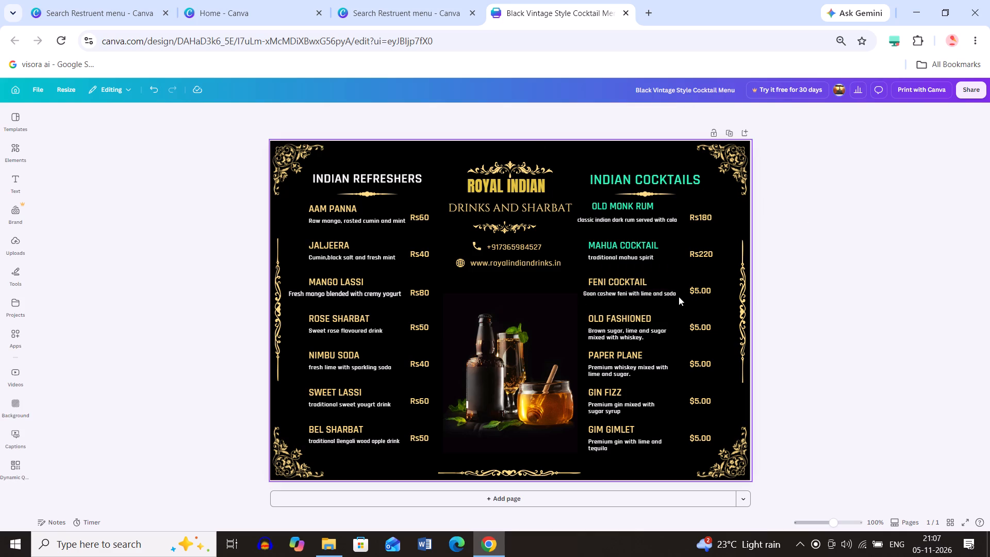
pyautogui.click(684, 294)
pyautogui.doubleClick(676, 294)
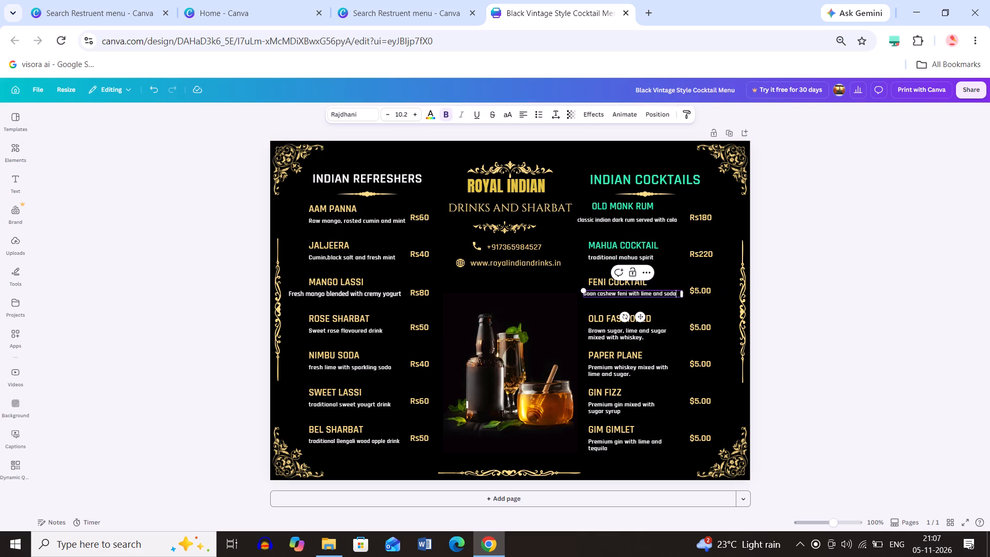
pyautogui.click(805, 292)
pyautogui.click(805, 292)
# Set the FENI COCKTAIL price to Rs200.
pyautogui.doubleClick(720, 290)
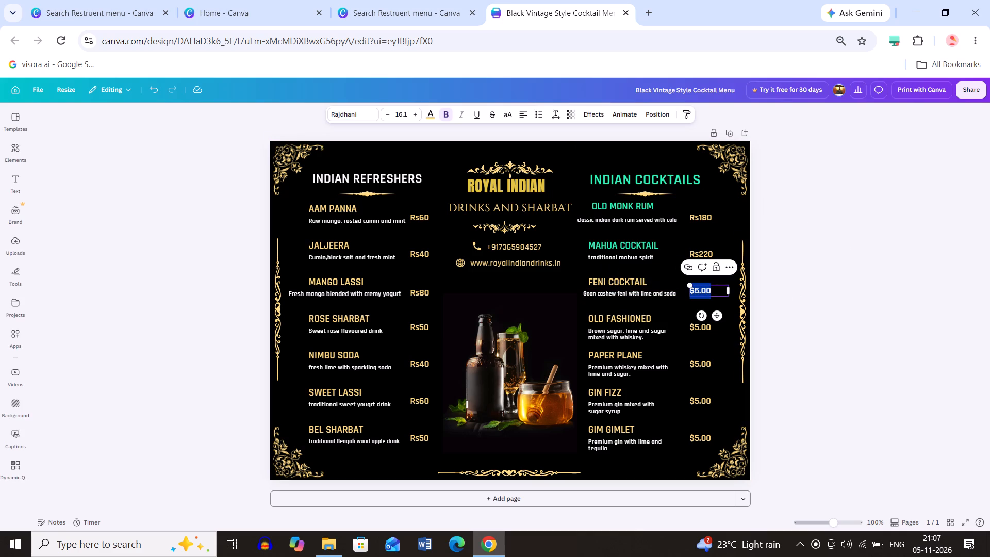
pyautogui.press('BackSpace')
pyautogui.write('rs')
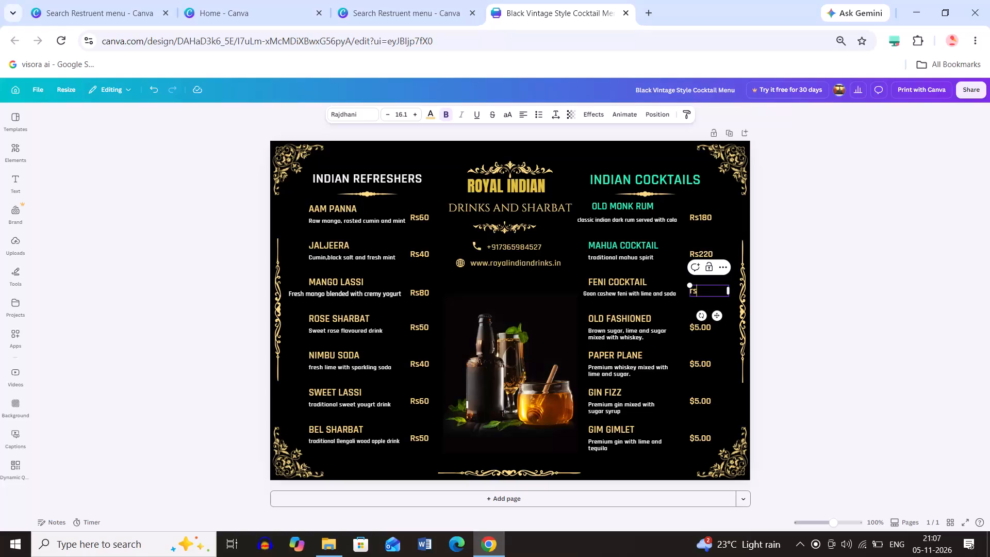
pyautogui.press('BackSpace')
pyautogui.press('BackSpace')
pyautogui.write('Rs')
pyautogui.write('200')
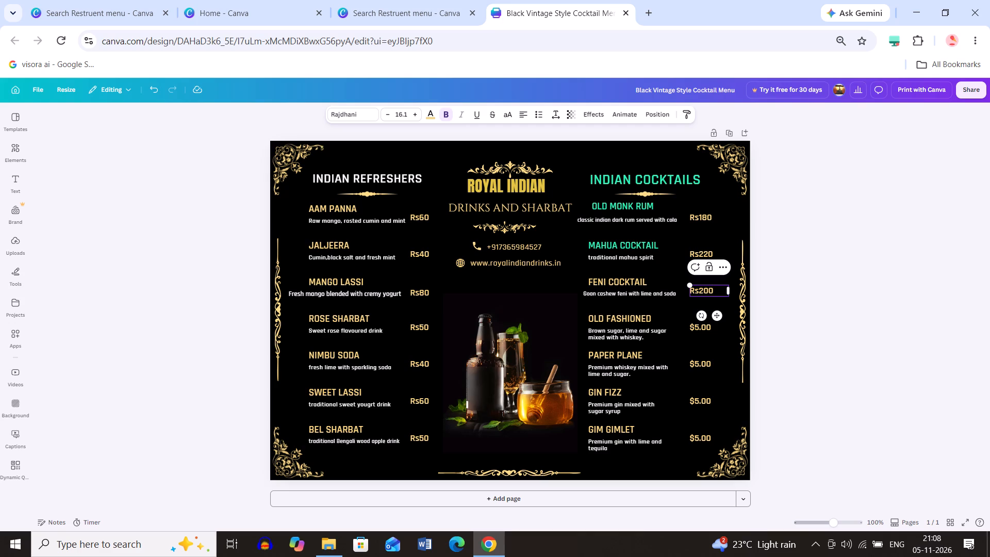
# Recolour the FENI COCKTAIL name with the bright mint green from the Northern Lights palette.
pyautogui.doubleClick(645, 285)
pyautogui.doubleClick(653, 286)
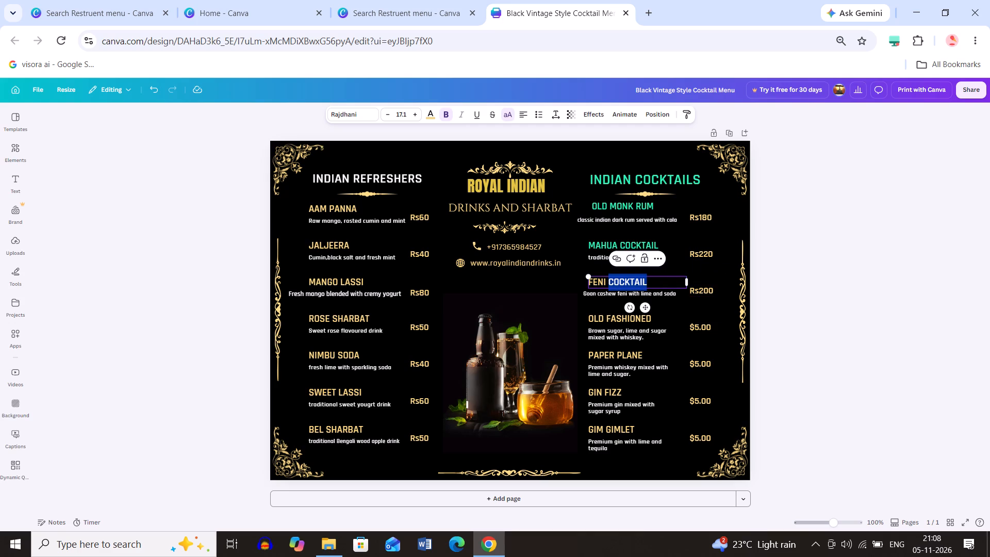
pyautogui.click(658, 285)
pyautogui.moveTo(658, 285); pyautogui.dragTo(600, 283)
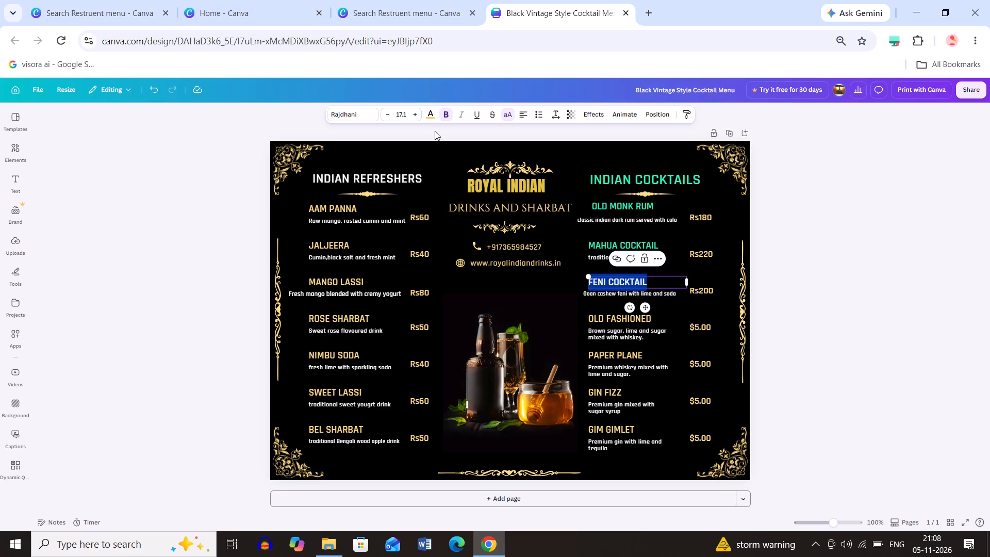
pyautogui.click(432, 119)
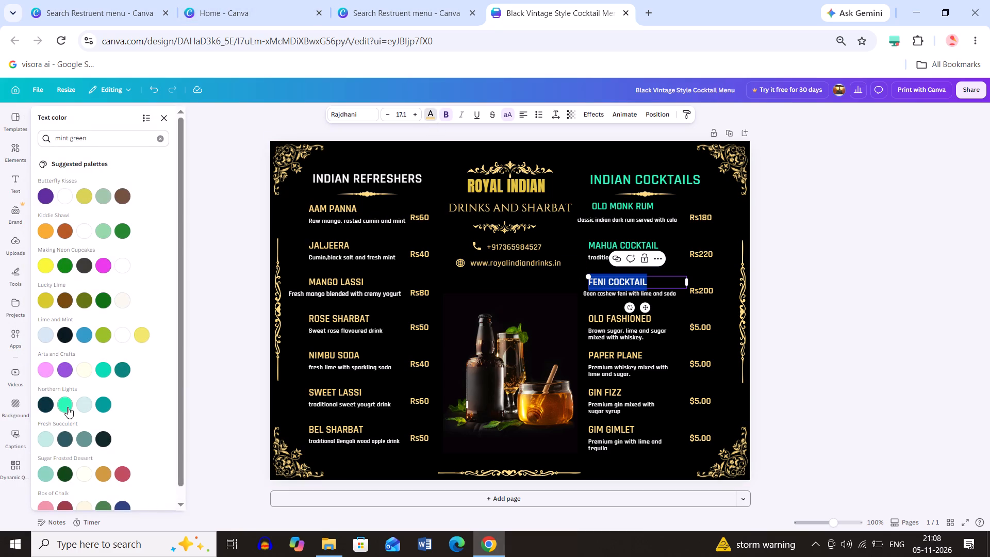
pyautogui.click(68, 407)
pyautogui.doubleClick(952, 321)
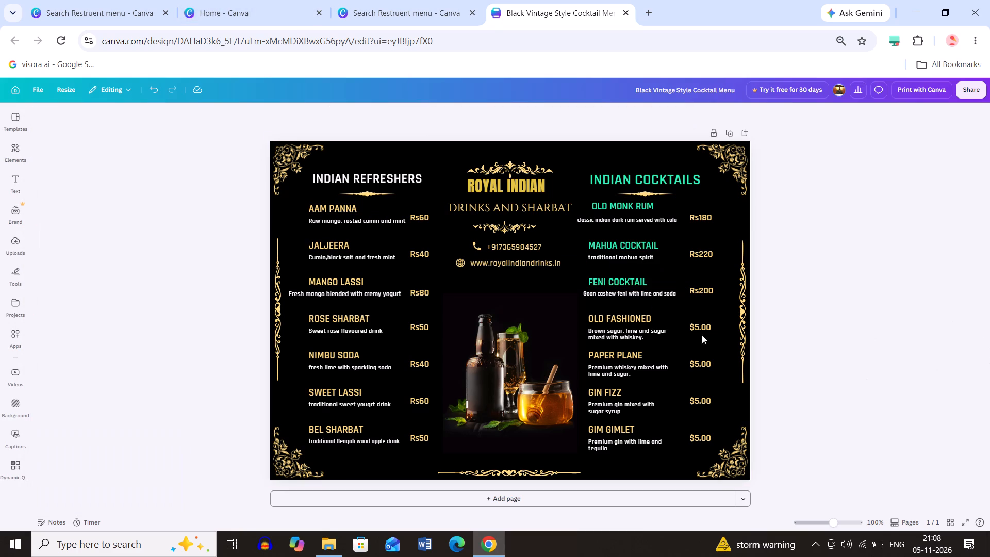
# Replace the drink name OLD FASHIONED with "Indian whisky sour".
pyautogui.doubleClick(650, 324)
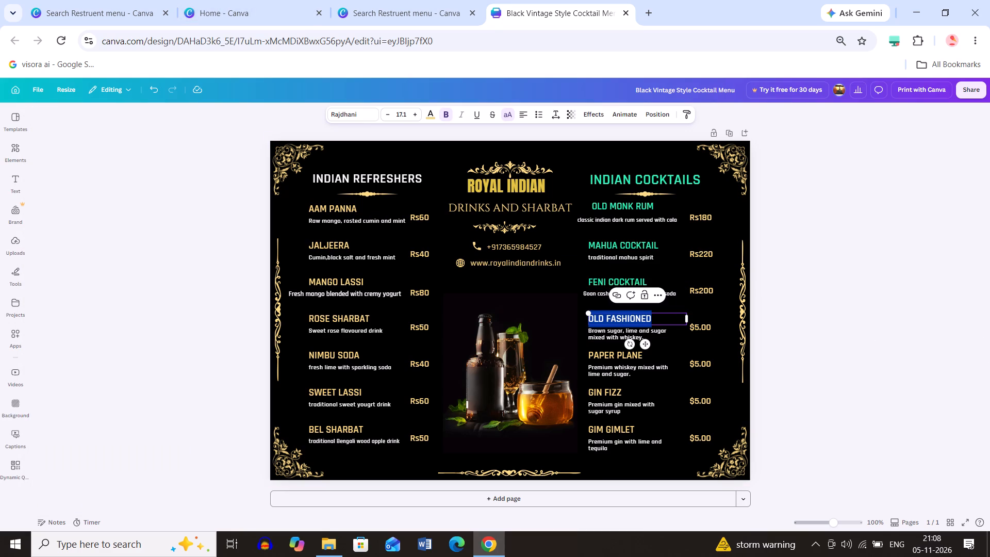
pyautogui.press('BackSpace')
pyautogui.write('indian')
pyautogui.press('space')
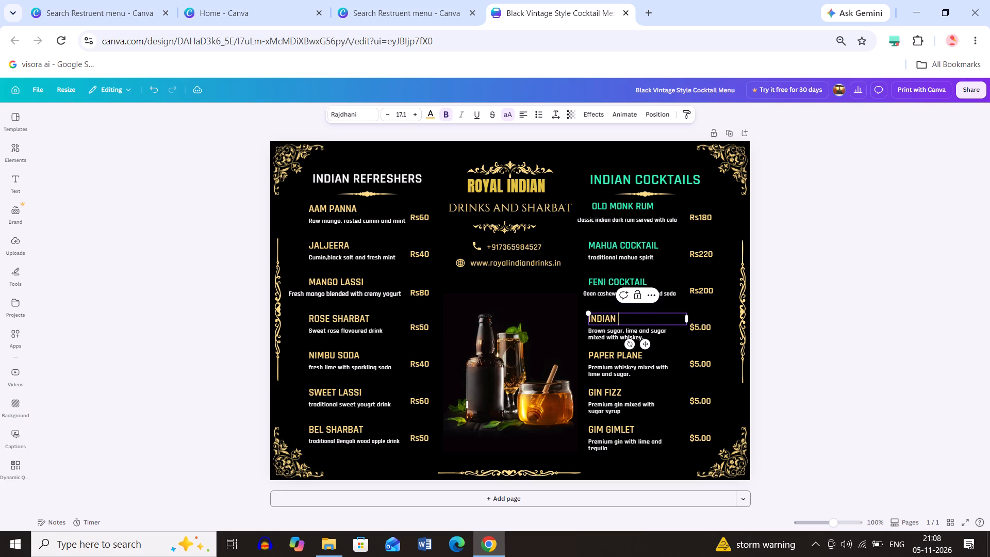
pyautogui.write('whis')
pyautogui.write('ky')
pyautogui.press('space')
pyautogui.write('sour')
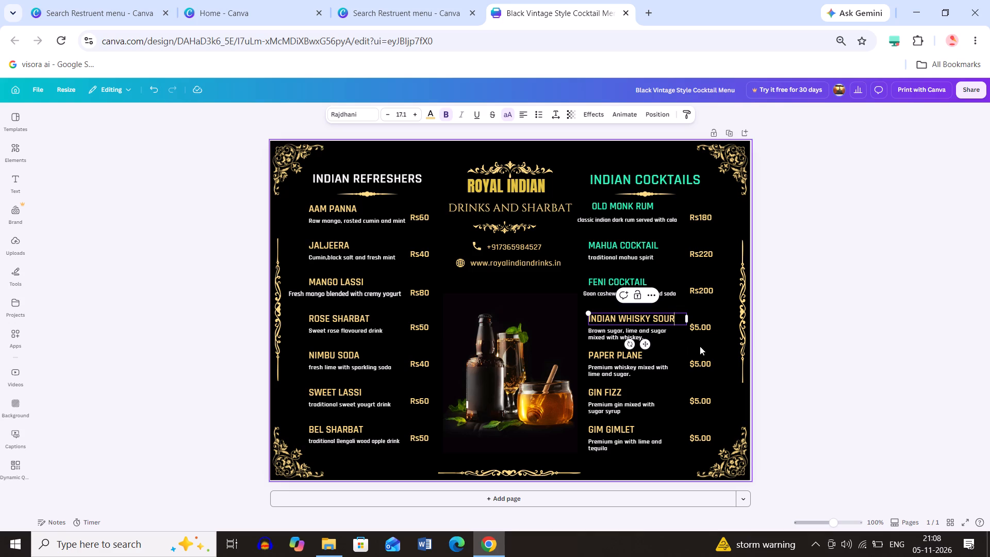
# Recolour the INDIAN WHISKY SOUR name with the bright mint green from the Northern Lights palette.
pyautogui.moveTo(680, 318); pyautogui.dragTo(591, 318)
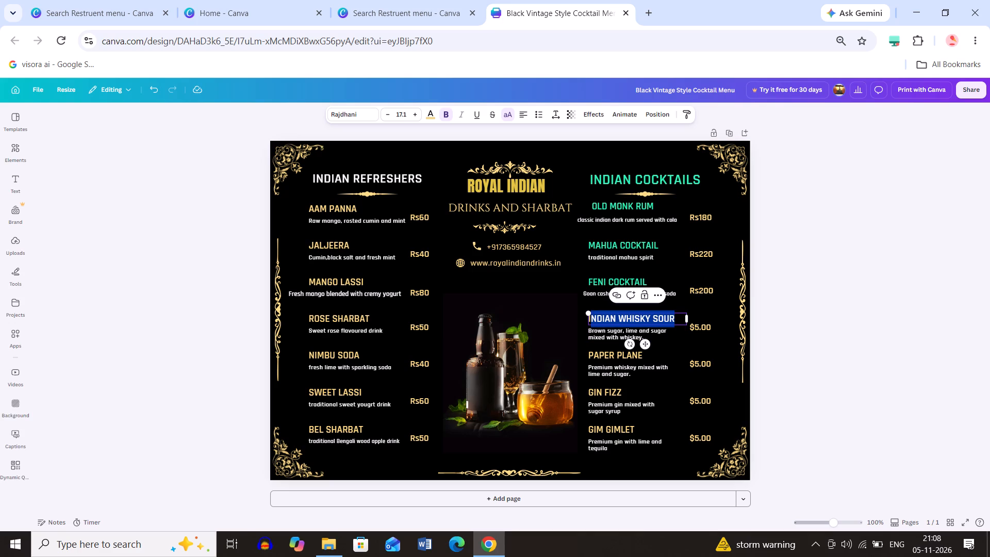
pyautogui.click(428, 115)
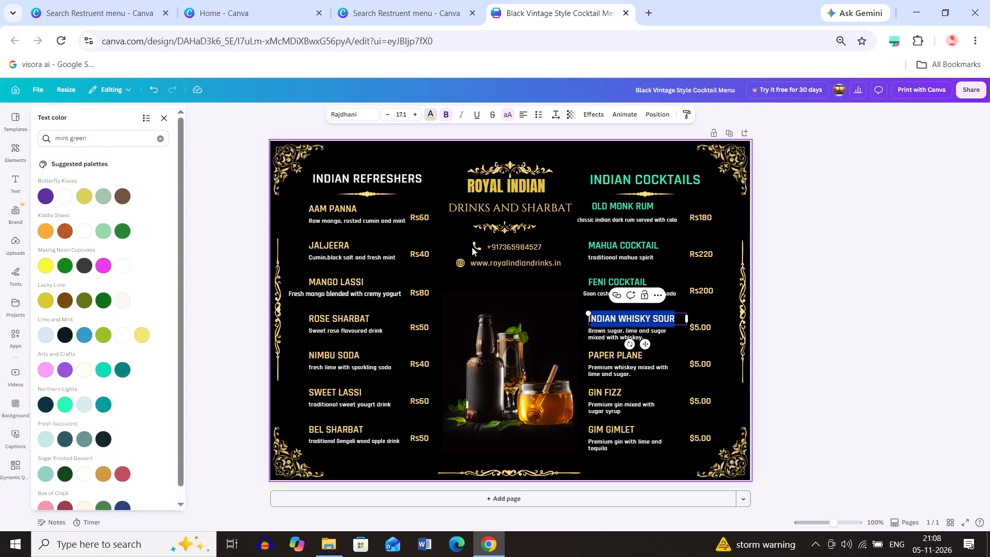
pyautogui.click(952, 331)
pyautogui.click(678, 320)
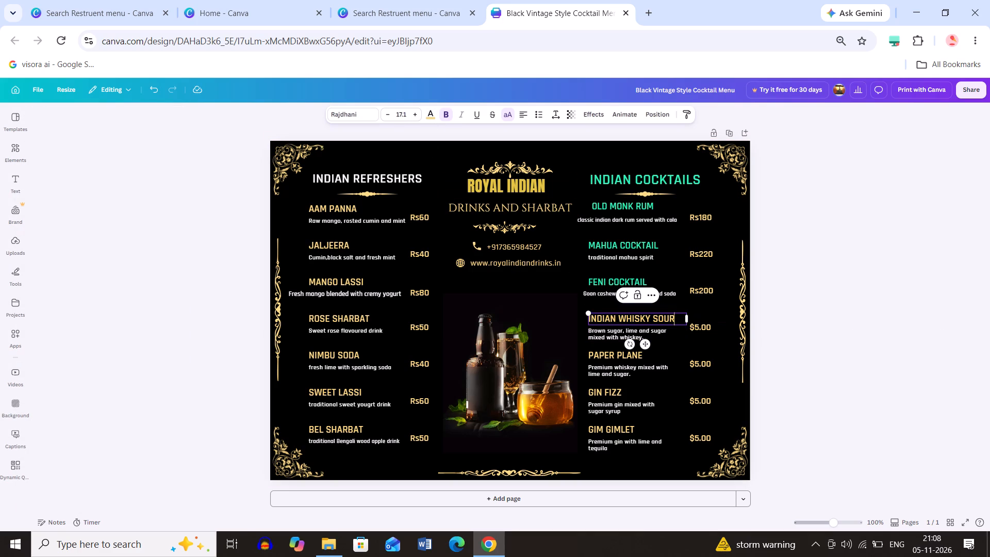
pyautogui.hotkey('ctrl', 'a')
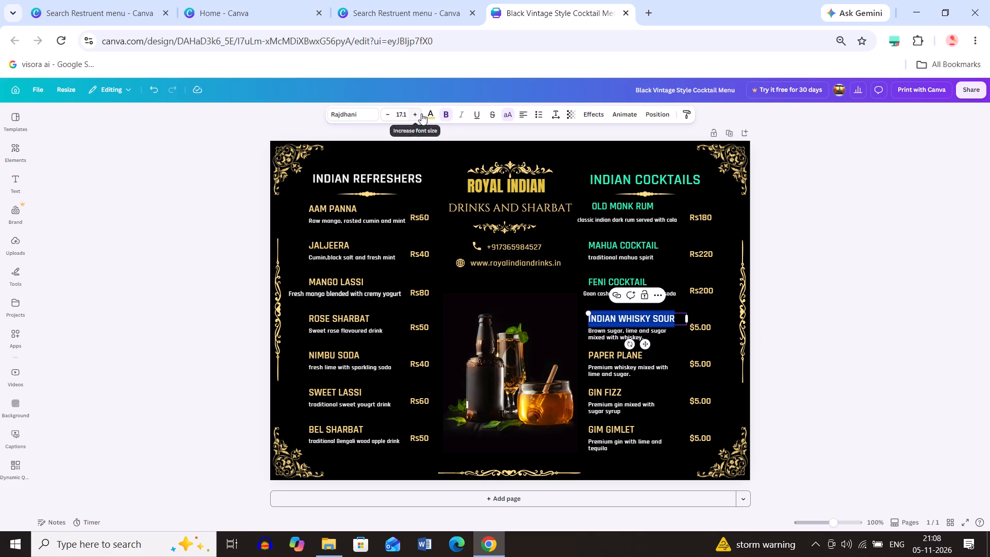
pyautogui.click(423, 113)
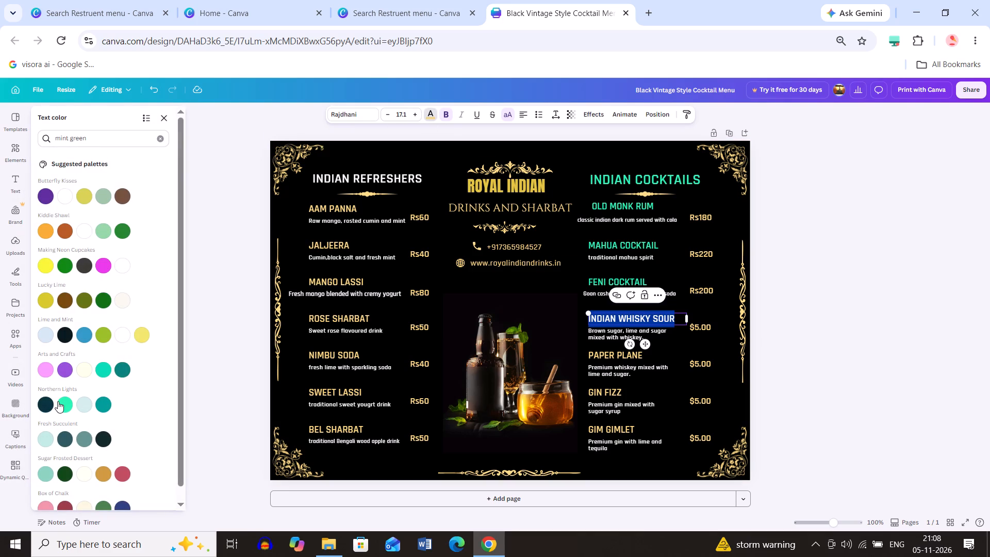
pyautogui.click(58, 401)
pyautogui.click(904, 345)
pyautogui.click(823, 343)
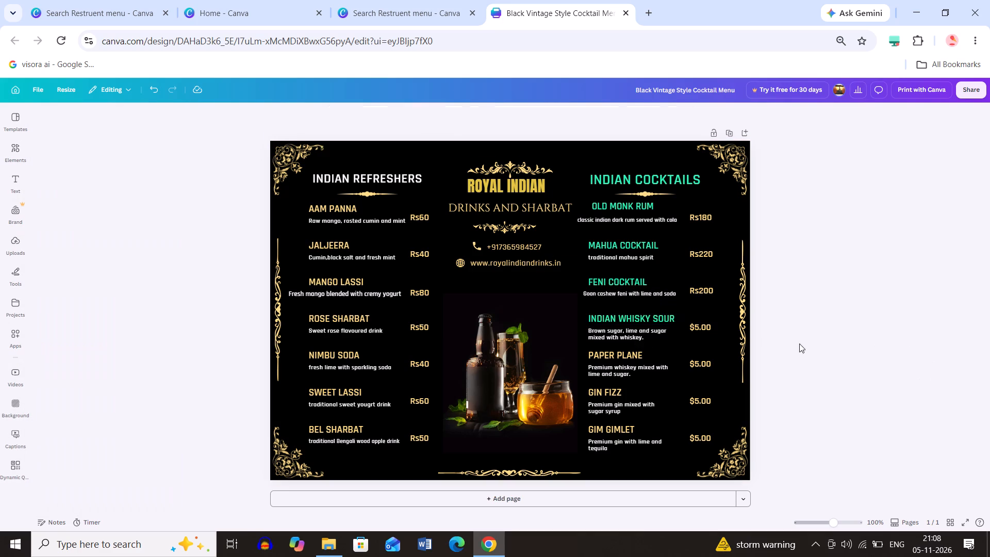
# Replace the description under INDIAN WHISKY SOUR with "indian whisky with lemon and sugar".
pyautogui.doubleClick(646, 340)
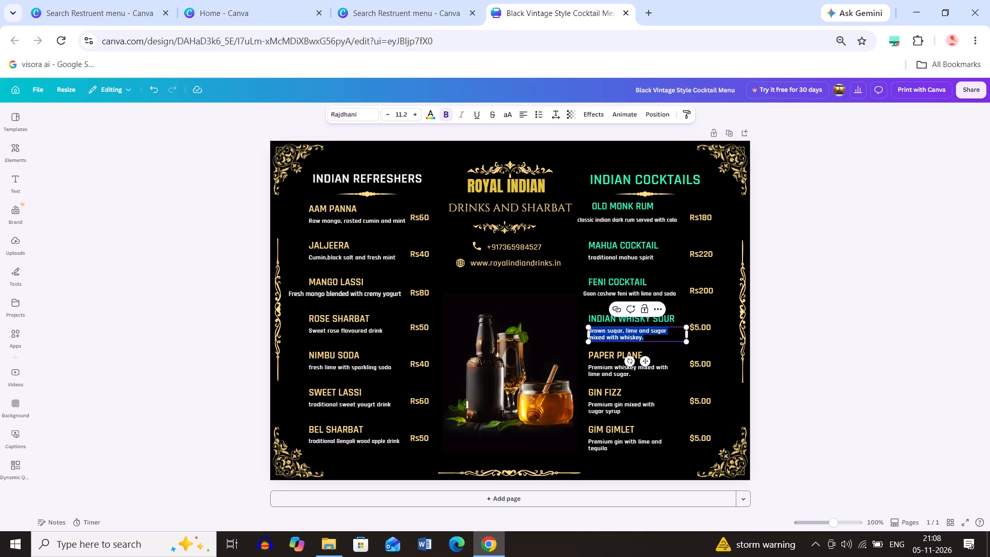
pyautogui.press('BackSpace')
pyautogui.write('in')
pyautogui.write('dian whi')
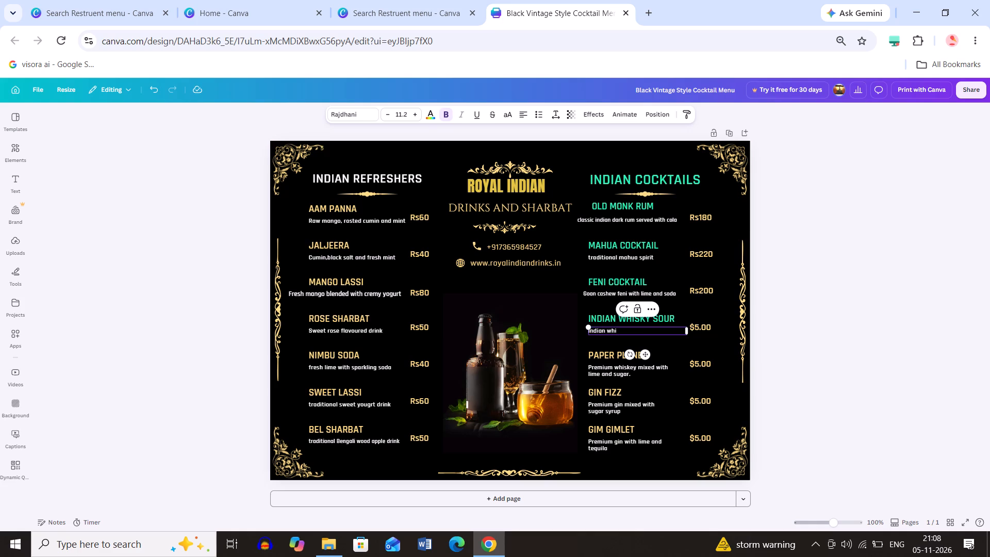
pyautogui.write('sky')
pyautogui.press('space')
pyautogui.write('with')
pyautogui.press('space')
pyautogui.write('lemo')
pyautogui.press('n')
pyautogui.press('space')
pyautogui.write('and sugar')
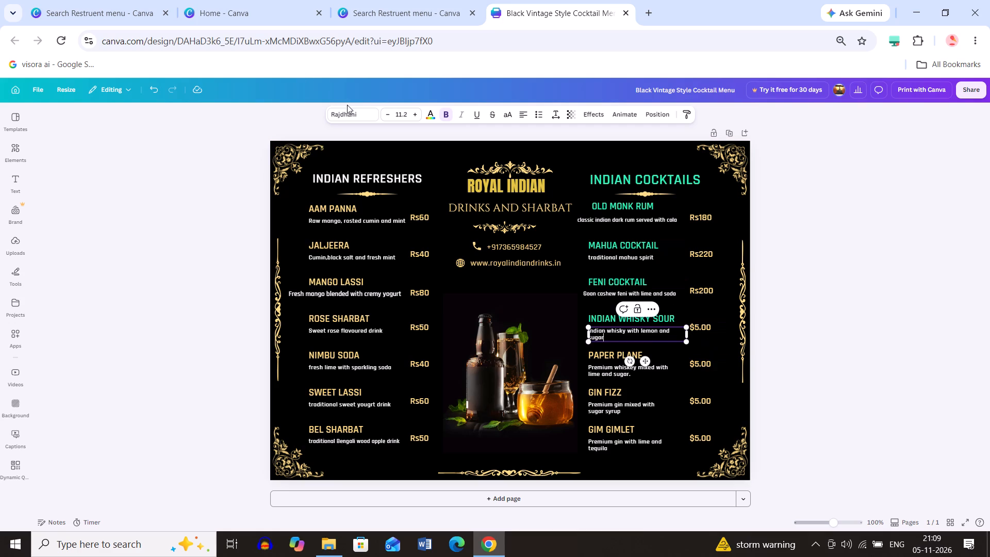
# Reduce the INDIAN WHISKY SOUR description's font size by one step so it fits on one line.
pyautogui.click(384, 111)
pyautogui.click(844, 272)
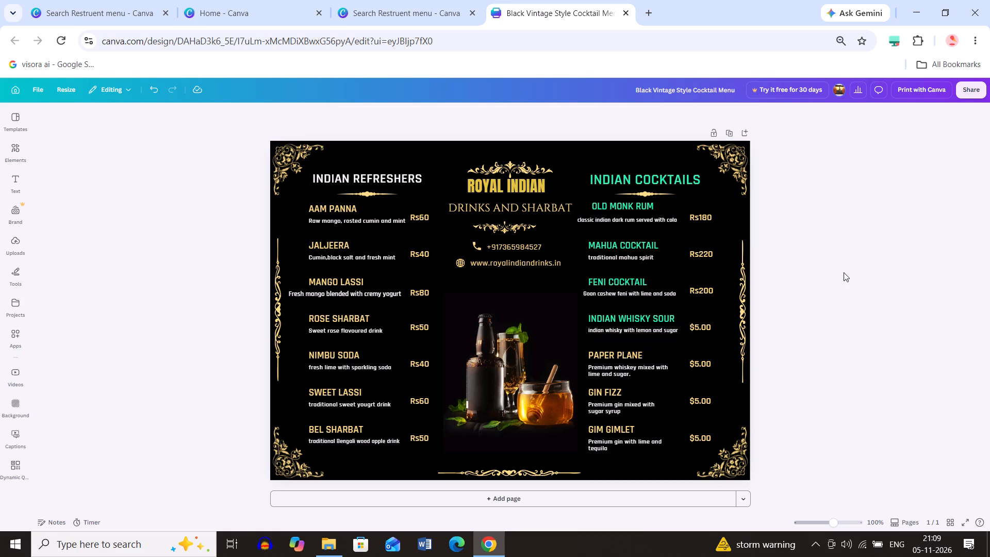
# Set the INDIAN WHISKY SOUR price to Rs250.
pyautogui.doubleClick(715, 328)
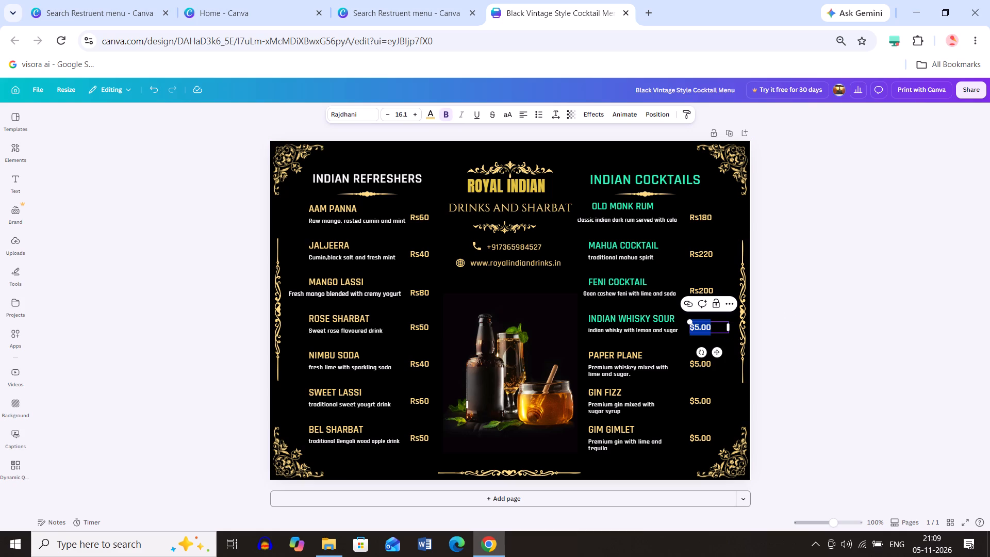
pyautogui.press('BackSpace')
pyautogui.write('rs')
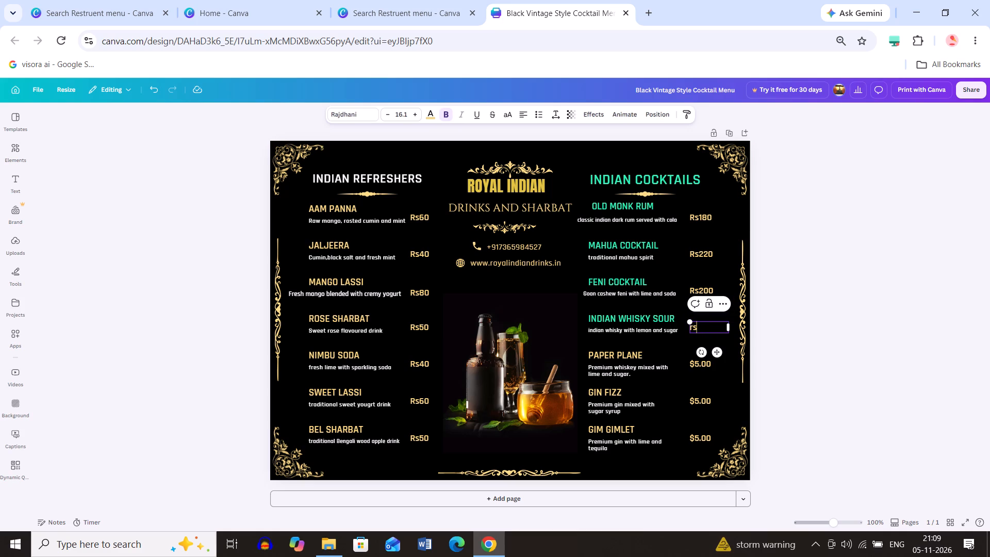
pyautogui.press('BackSpace')
pyautogui.press('BackSpace')
pyautogui.write('Rs')
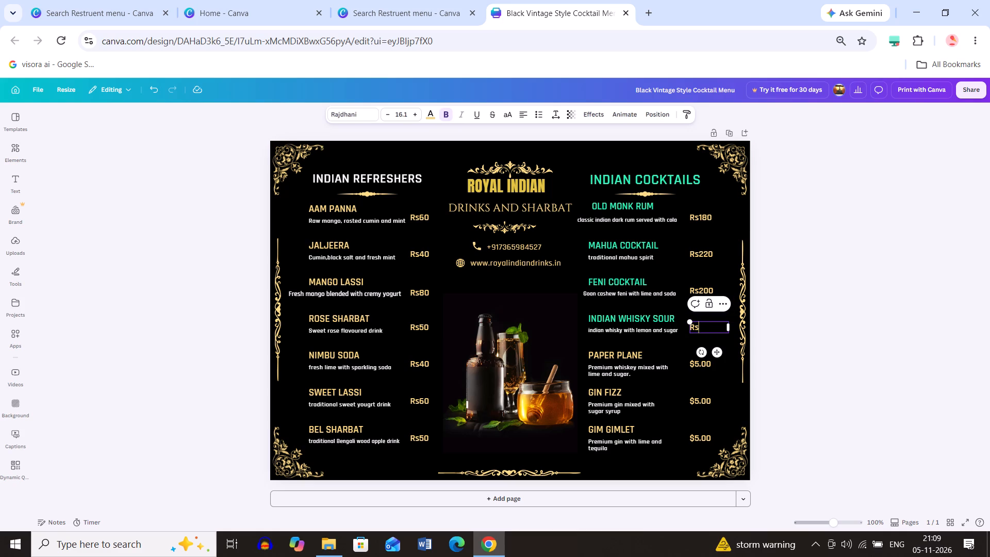
pyautogui.write('250')
# Replace the PAPER PLANE name in the Indian Cocktails column with "Desi Gin Tonic".
pyautogui.doubleClick(654, 356)
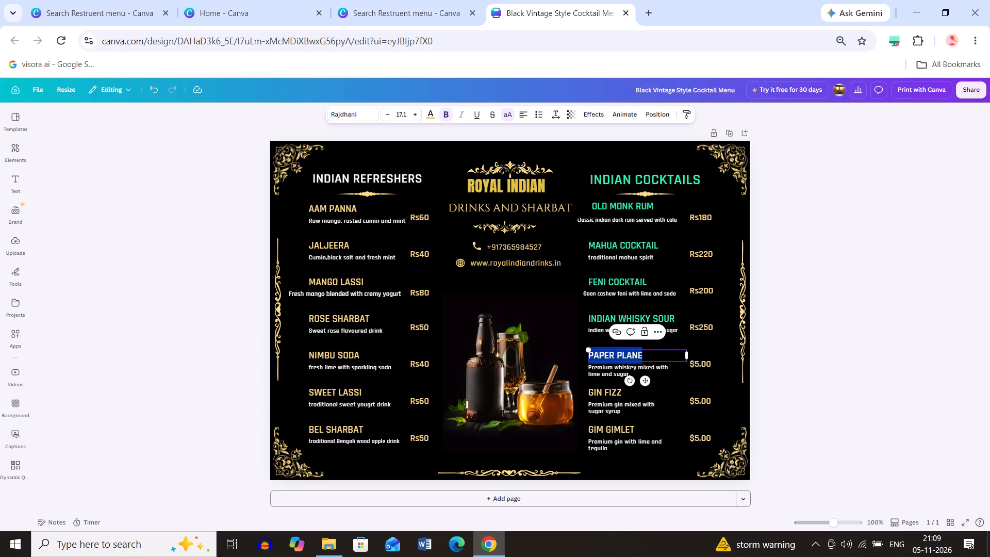
pyautogui.press('BackSpace')
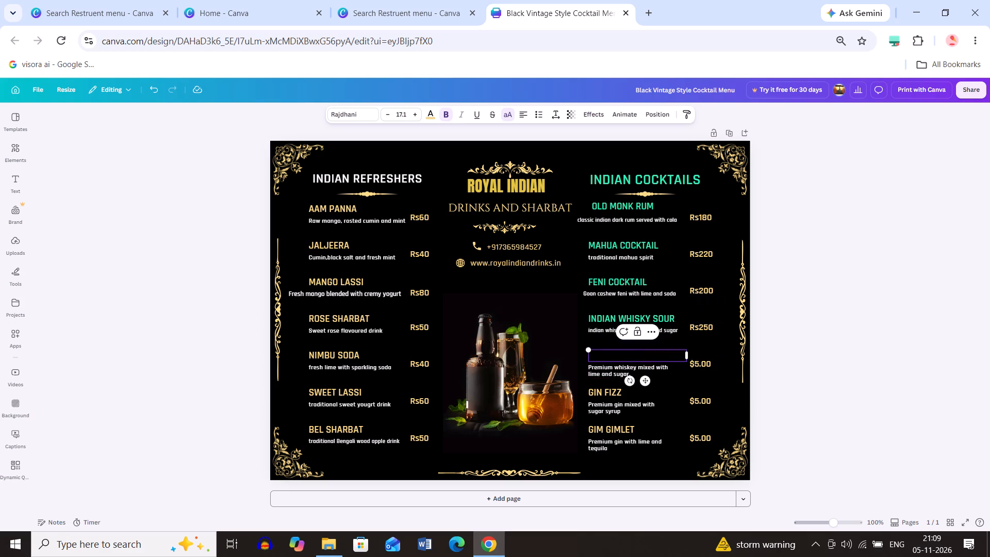
pyautogui.write('Desi')
pyautogui.press('space')
pyautogui.write('Gin')
pyautogui.press('space')
pyautogui.write('Tonic')
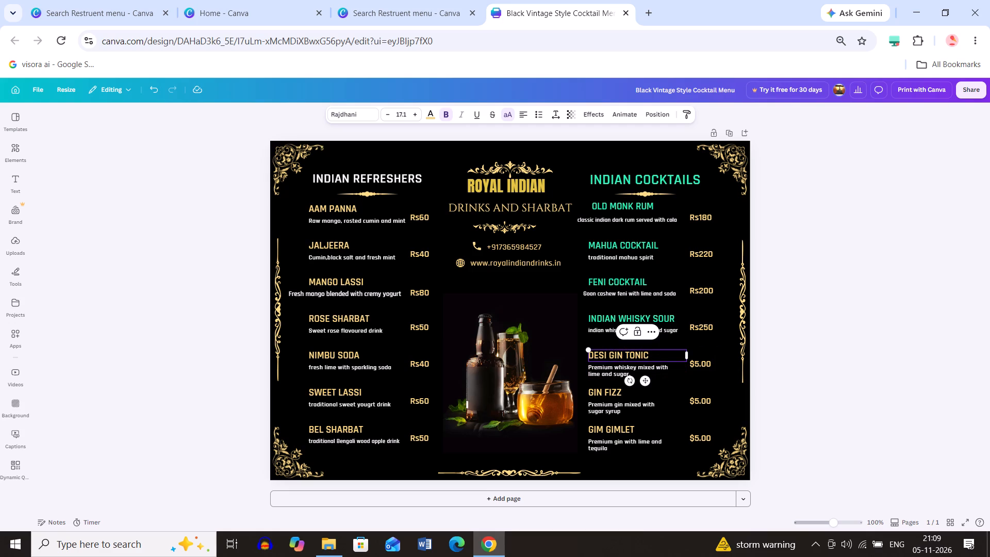
# Recolour the DESI GIN TONIC name with the bright mint green from the Northern Lights palette.
pyautogui.moveTo(656, 358); pyautogui.dragTo(588, 359)
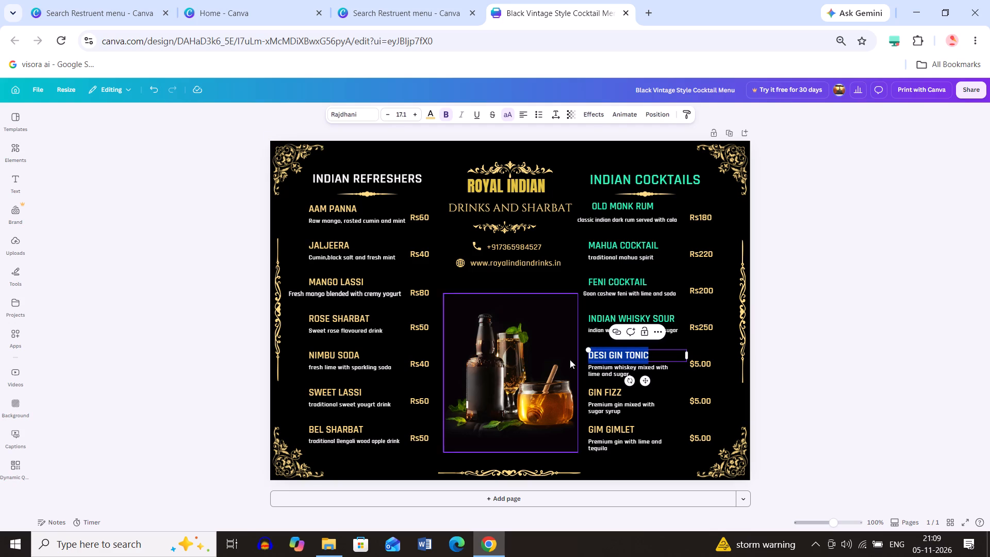
pyautogui.click(433, 120)
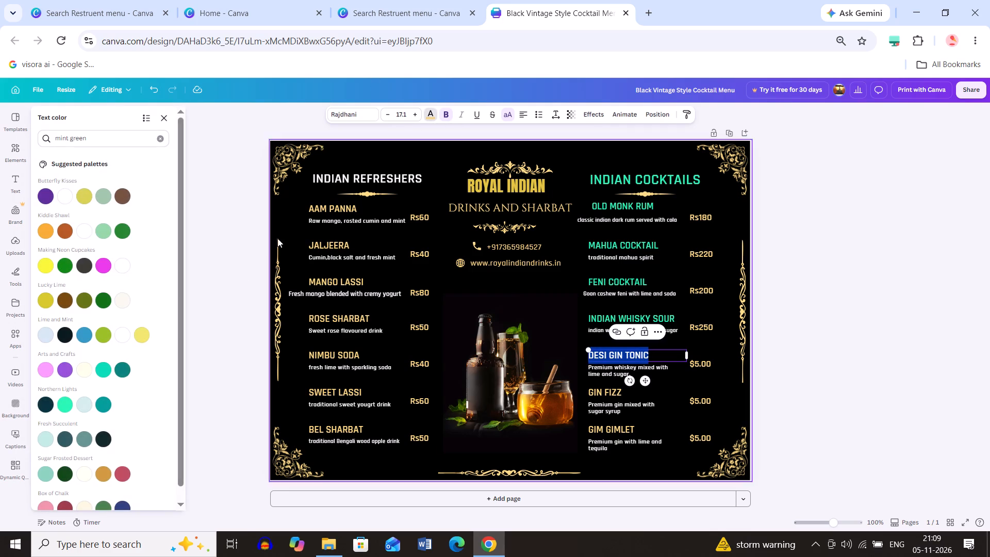
pyautogui.click(62, 402)
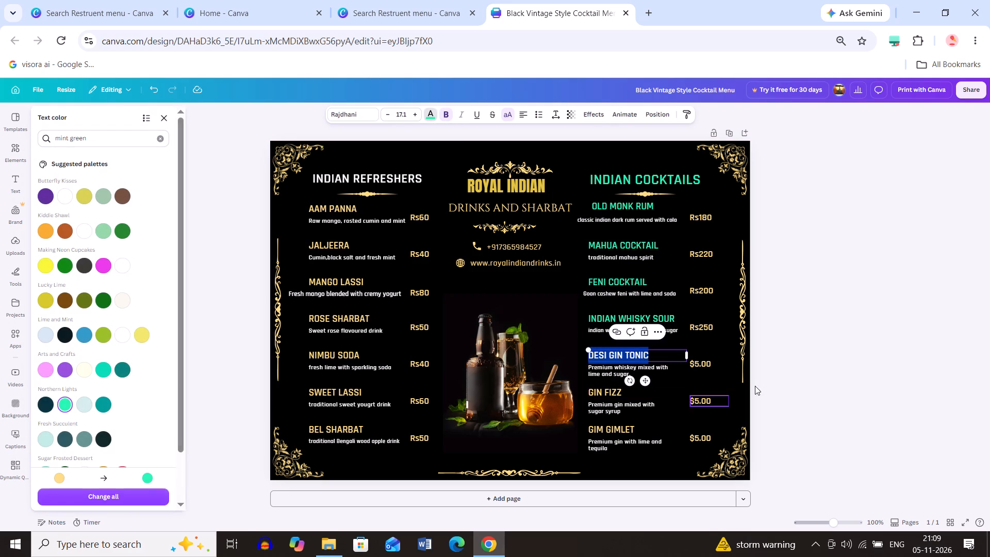
pyautogui.doubleClick(839, 357)
# Set the DESI GIN TONIC price to Rs240.
pyautogui.doubleClick(701, 363)
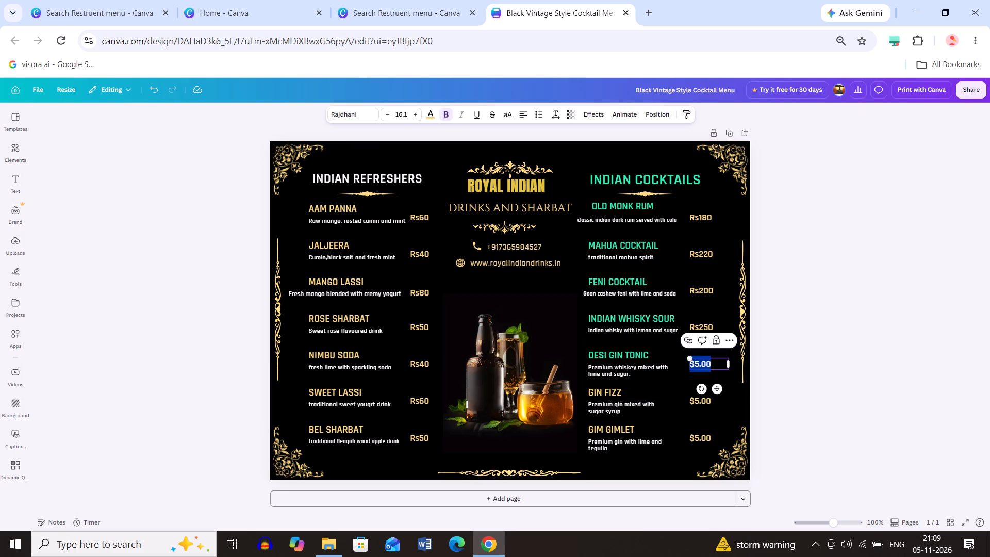
pyautogui.press('BackSpace')
pyautogui.hotkey('shift', 'r')
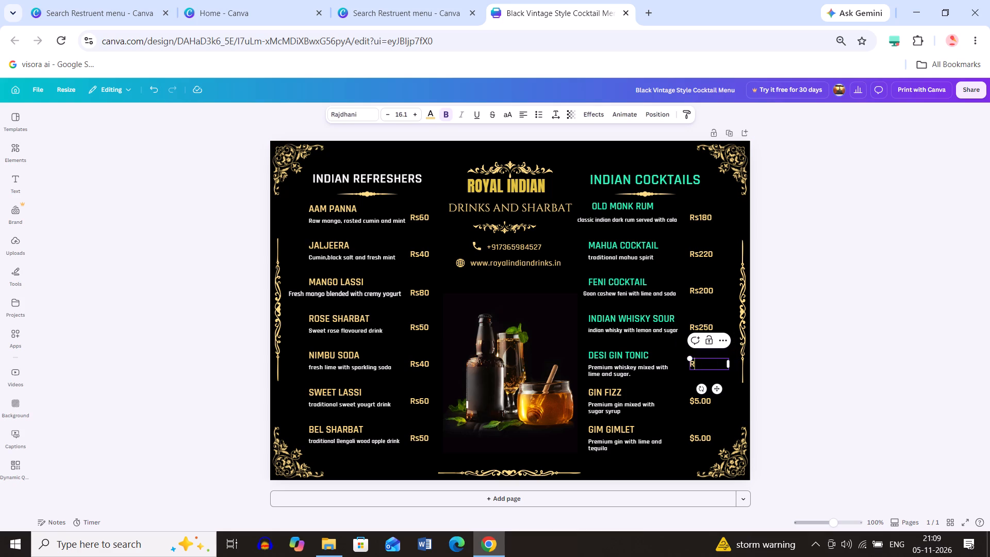
pyautogui.press('s')
pyautogui.write('240')
pyautogui.doubleClick(866, 362)
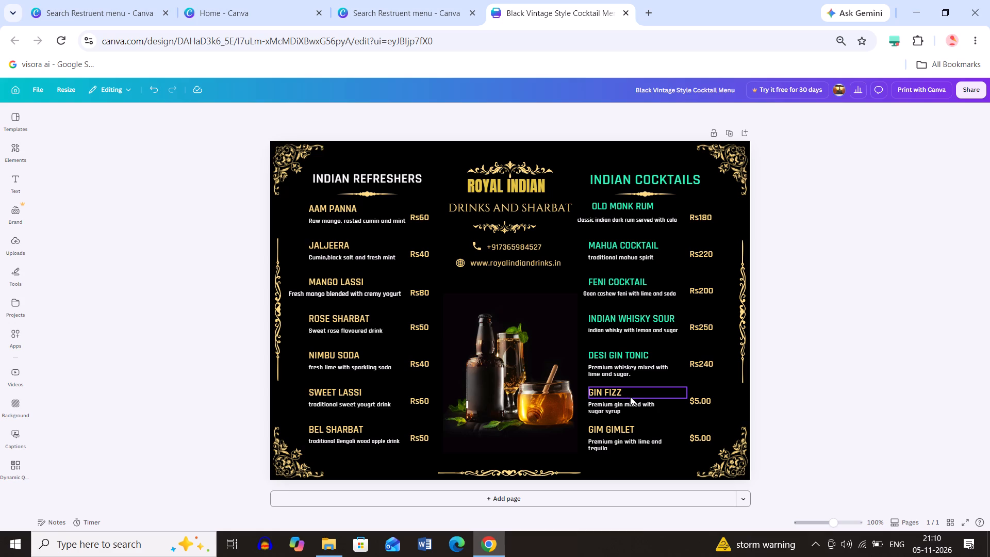
# Replace the description under DESI GIN TONIC with "indian gin mixed with tonic and lime".
pyautogui.doubleClick(628, 370)
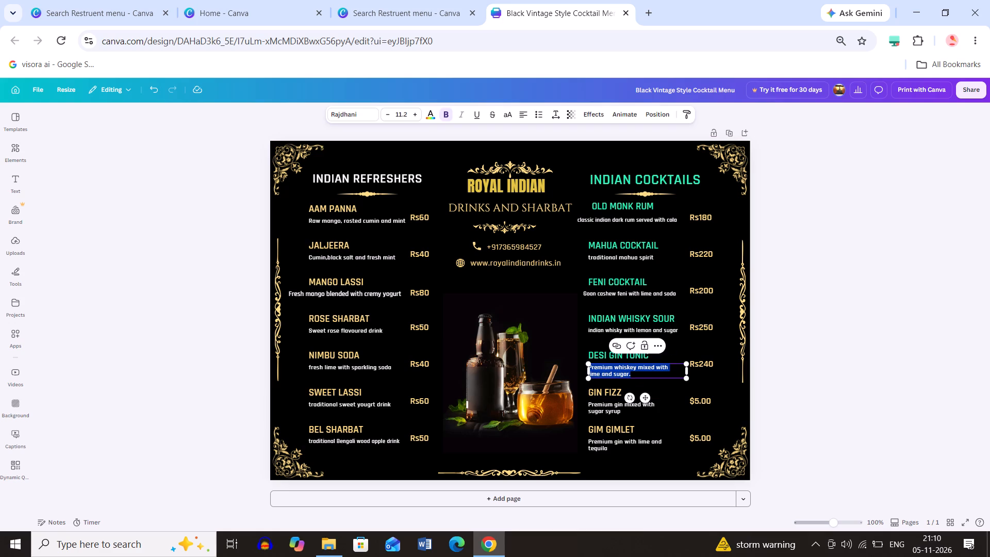
pyautogui.press('BackSpace')
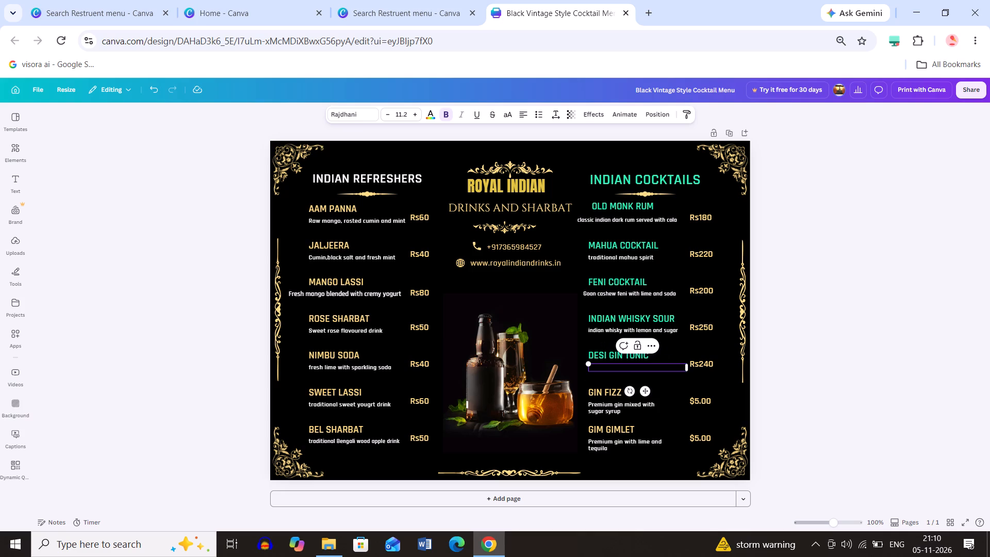
pyautogui.write('indian gin mixed')
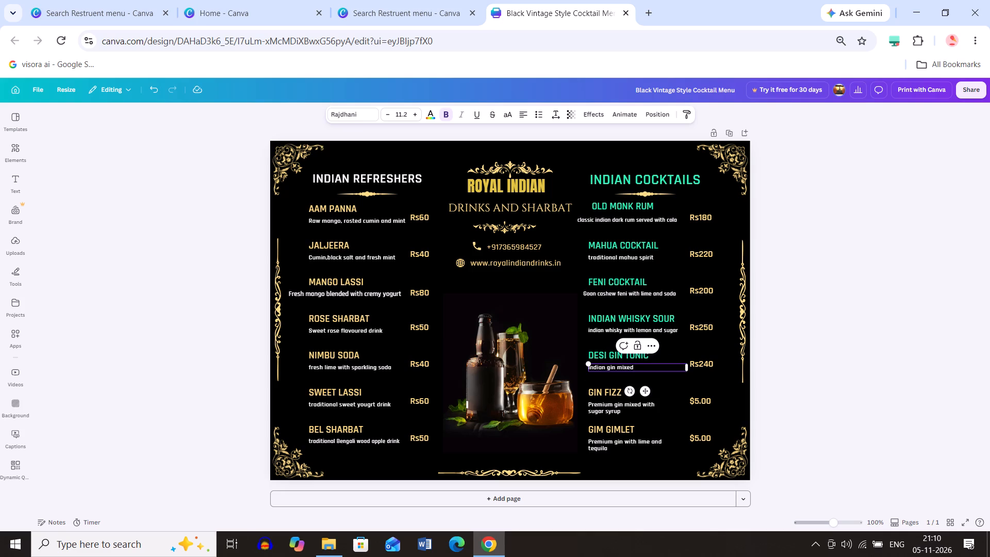
pyautogui.press('space')
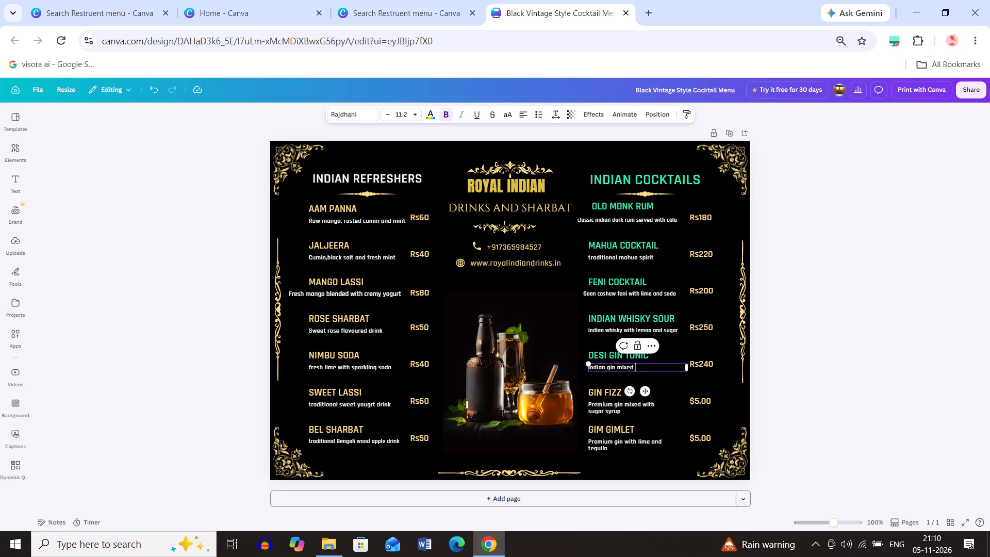
pyautogui.write('with')
pyautogui.press('space')
pyautogui.write('toni')
pyautogui.write('c and lime')
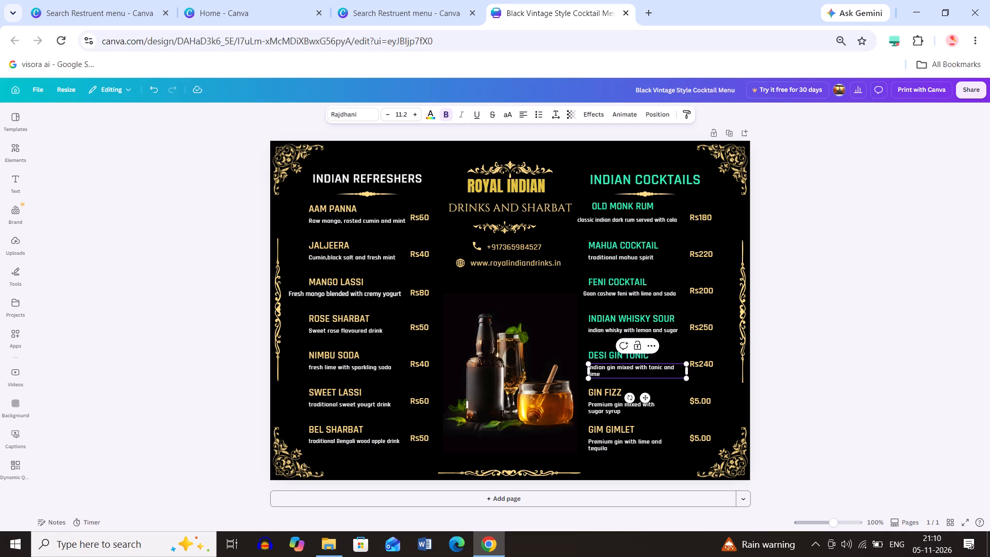
# Reduce the DESI GIN TONIC description's font size by one step so it fits on one line.
pyautogui.click(385, 117)
pyautogui.click(877, 371)
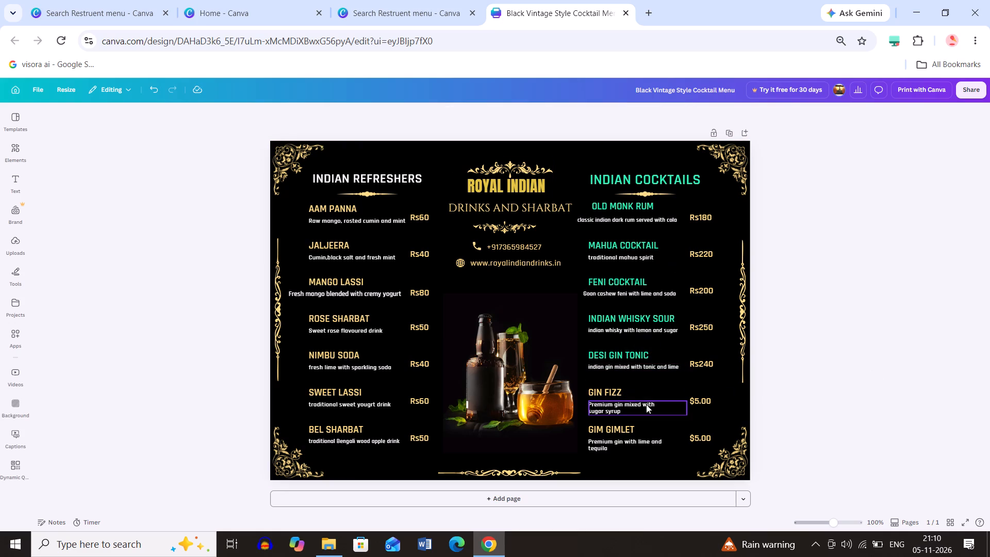
# Replace the GIN FIZZ name in the Indian Cocktails column with "masala rum punch".
pyautogui.doubleClick(622, 392)
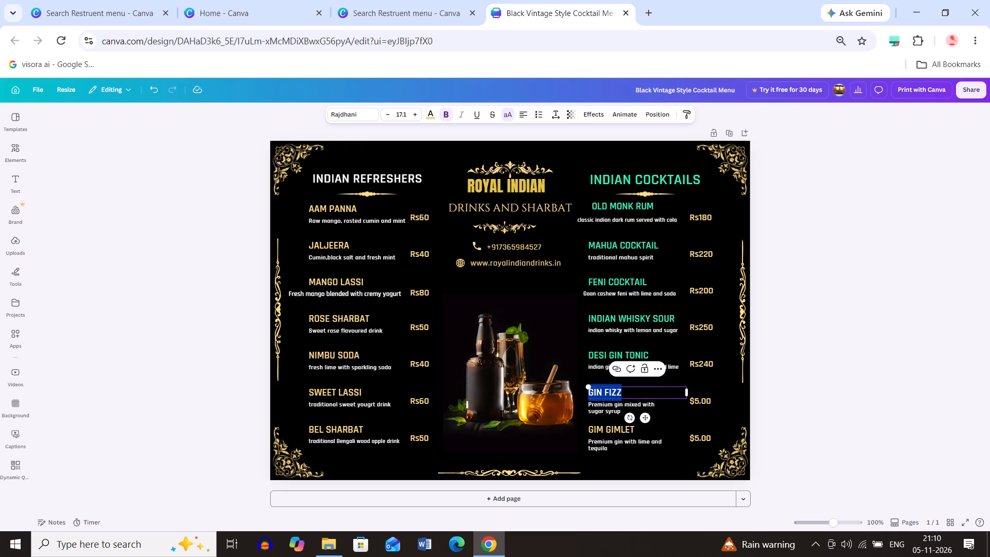
pyautogui.press('BackSpace')
pyautogui.write('masala rum pi')
pyautogui.press('BackSpace')
pyautogui.write('unch')
# Replace the description under MASALA RUM PUNCH with "Rum blended with indian spices", keeping it on one line.
pyautogui.doubleClick(618, 411)
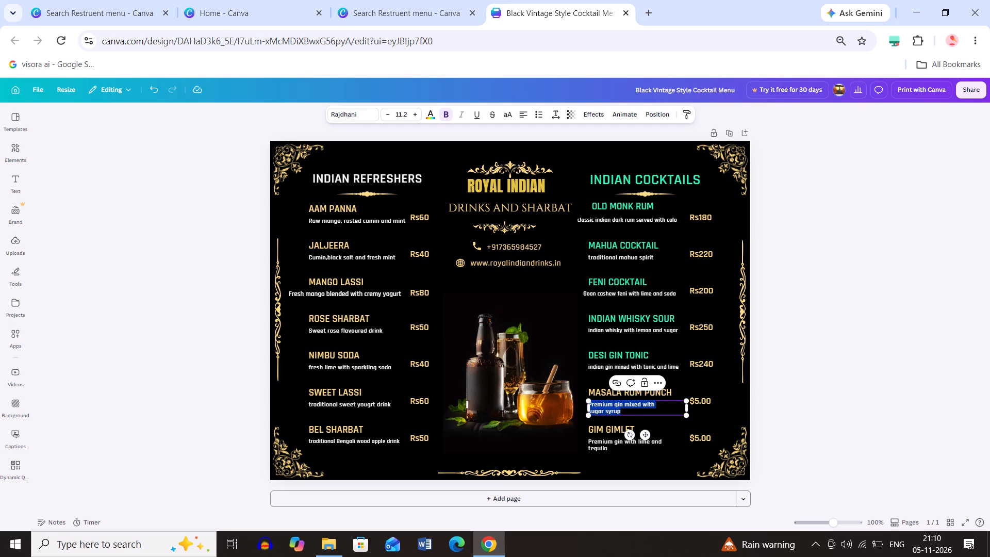
pyautogui.press('BackSpace')
pyautogui.write('Rum')
pyautogui.press('space')
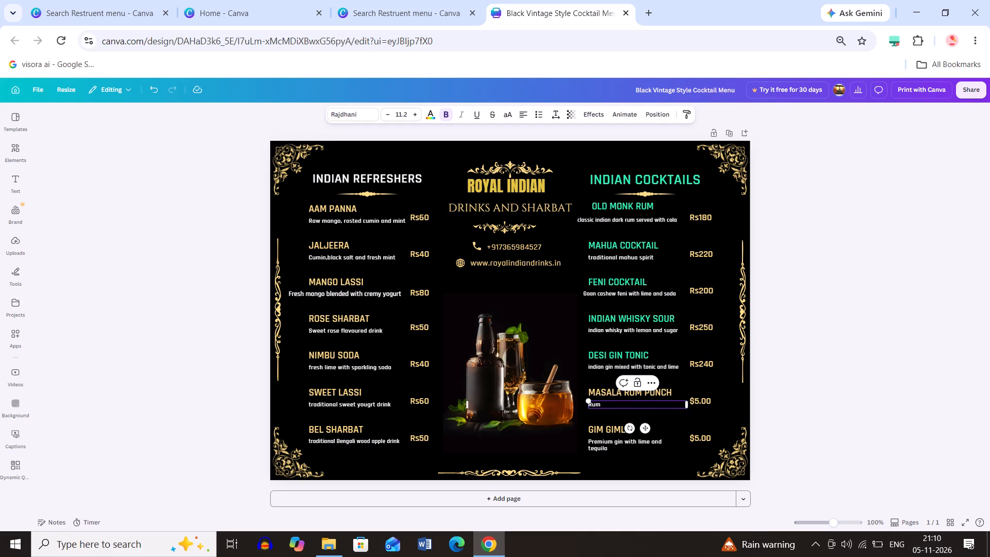
pyautogui.write('blended')
pyautogui.press('space')
pyautogui.write('with india')
pyautogui.write('n spi')
pyautogui.write('ces and')
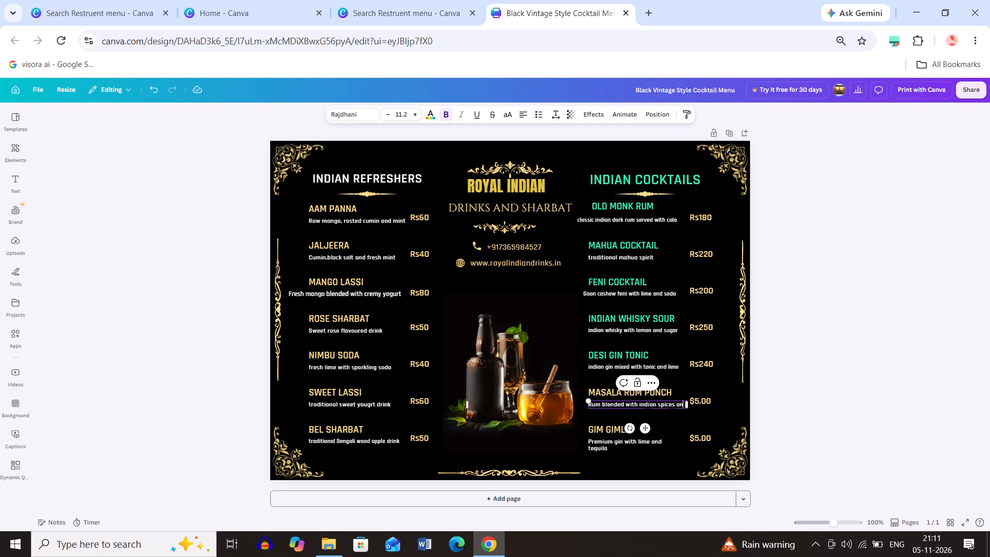
pyautogui.press('space')
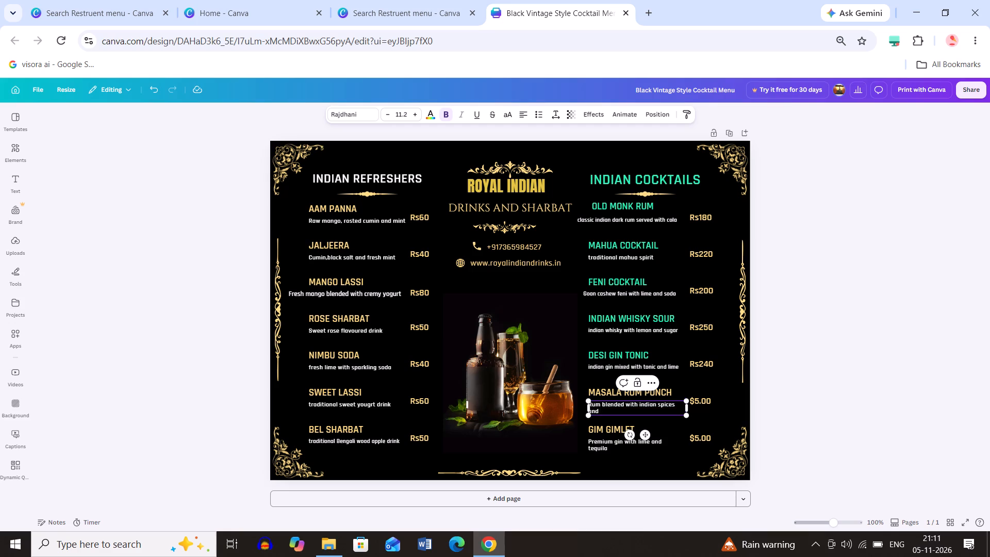
pyautogui.press('BackSpace')
pyautogui.press('BackSpace')
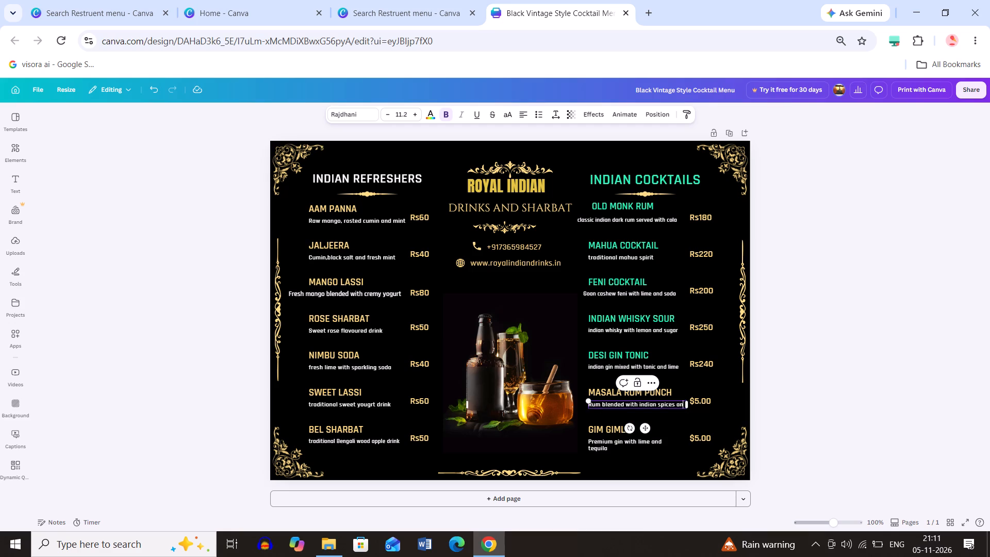
pyautogui.press('BackSpace')
pyautogui.press('BackSpace')
# Replace the price beside MASALA RUM PUNCH with "Rs220".
pyautogui.doubleClick(705, 401)
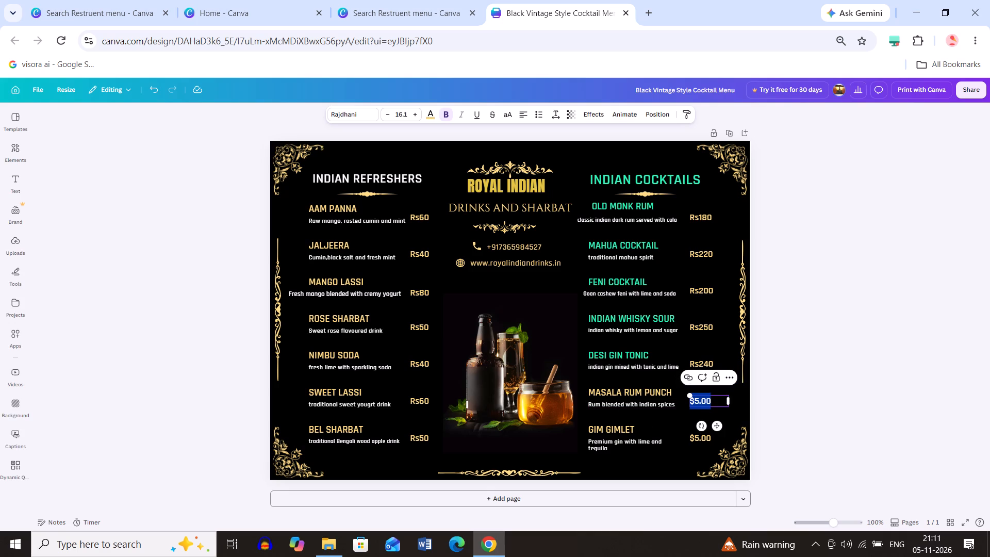
pyautogui.press('BackSpace')
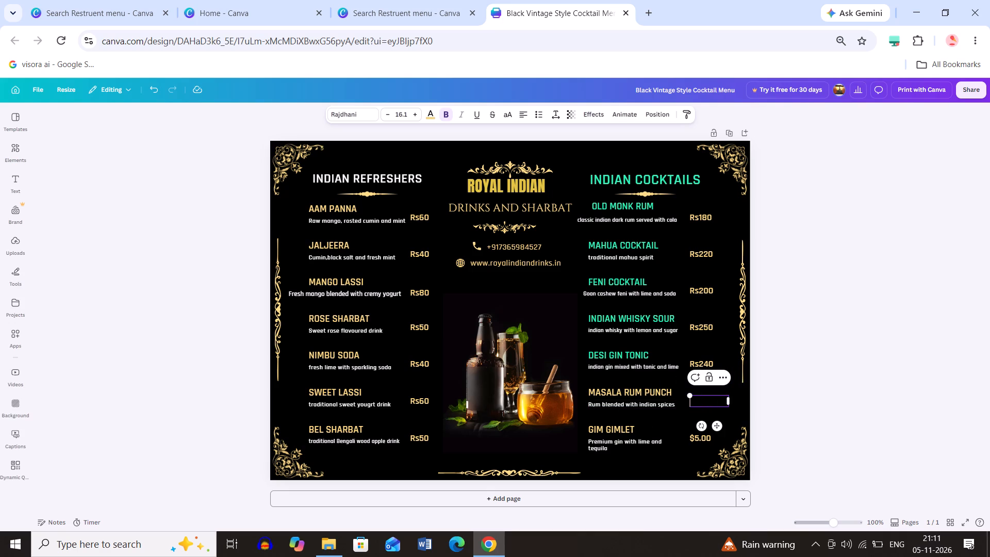
pyautogui.write('rs220')
pyautogui.press('BackSpace')
pyautogui.press('BackSpace')
pyautogui.press('BackSpace')
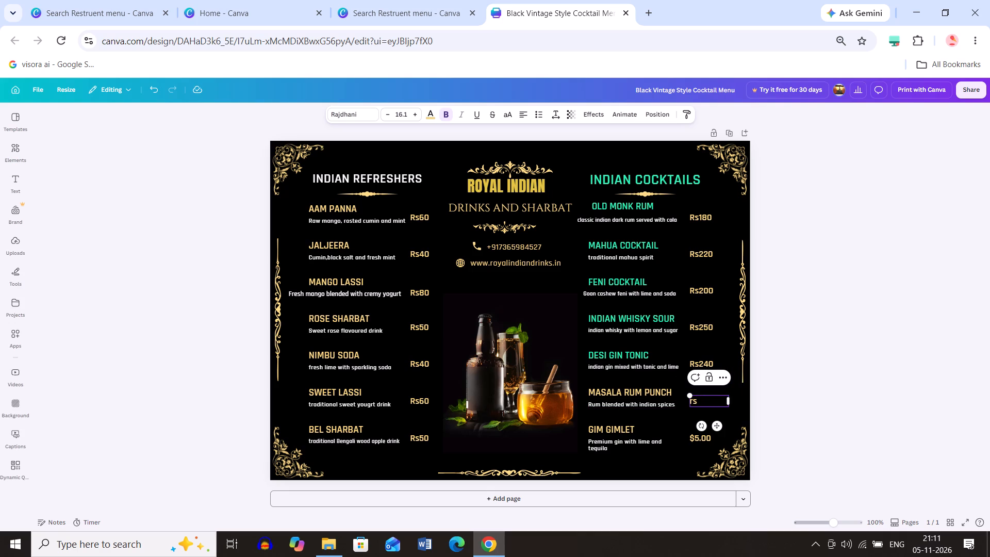
pyautogui.press('BackSpace')
pyautogui.press('BackSpace')
pyautogui.write('rs')
pyautogui.press('BackSpace')
pyautogui.press('BackSpace')
pyautogui.write('Rs')
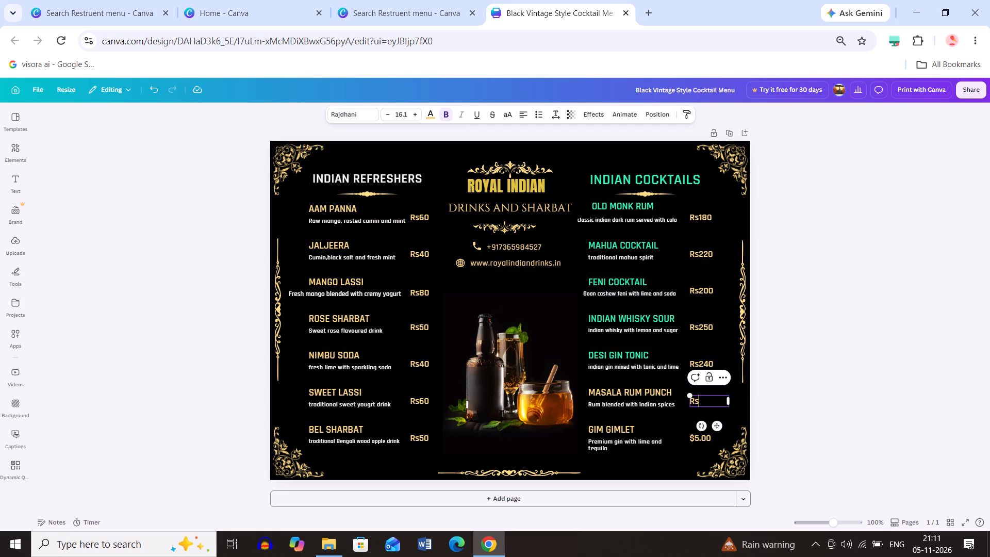
pyautogui.write('220')
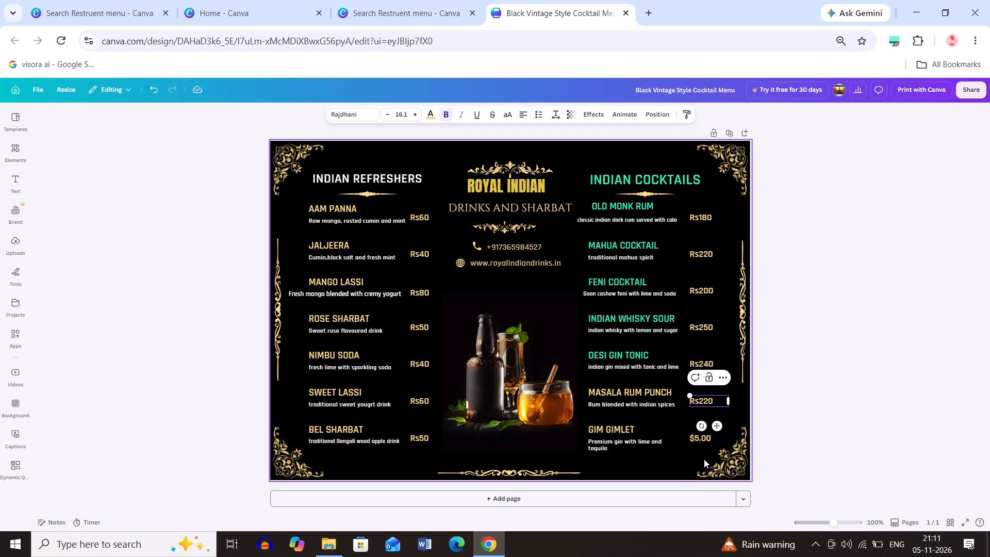
# Recolour the MASALA RUM PUNCH name with the mint green from the Northern Lights palette.
pyautogui.doubleClick(665, 391)
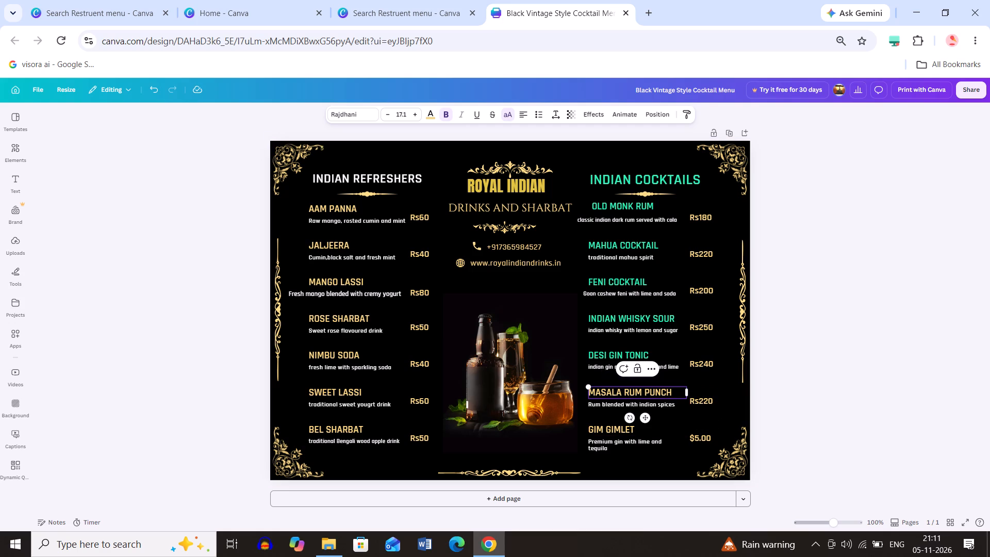
pyautogui.moveTo(682, 388); pyautogui.dragTo(590, 395)
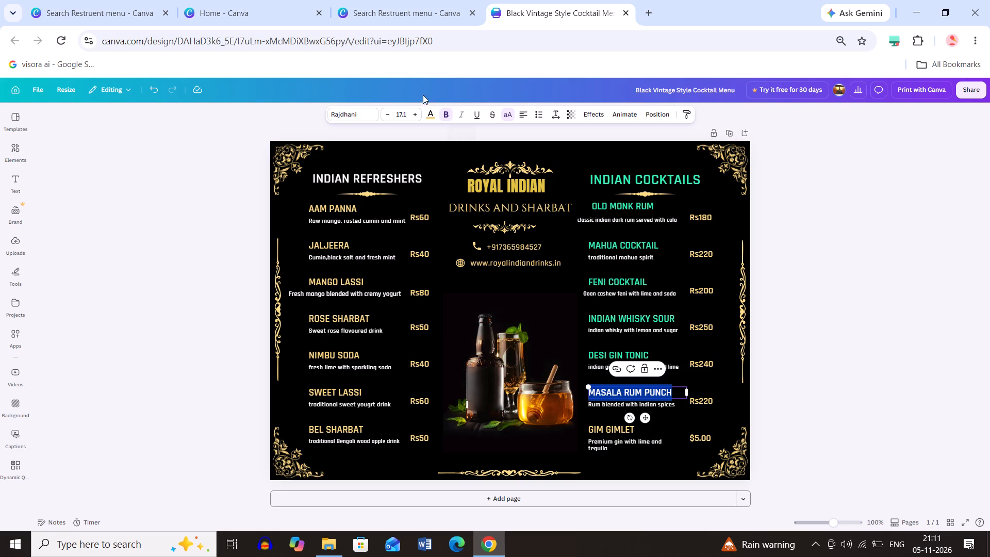
pyautogui.click(433, 111)
pyautogui.click(61, 403)
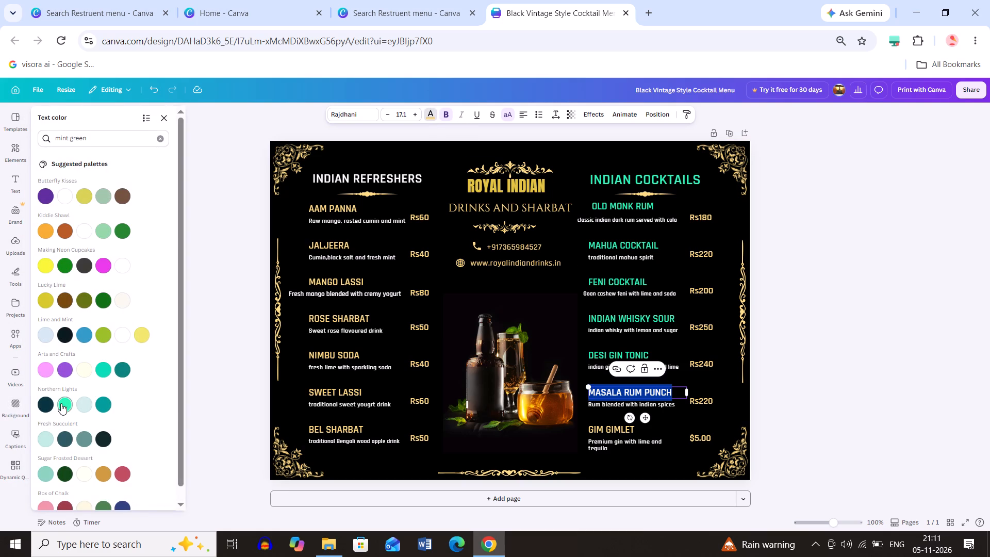
pyautogui.doubleClick(881, 368)
# Replace the GIM GIMLET name in the Indian Cocktails column with "kokum feni".
pyautogui.doubleClick(631, 434)
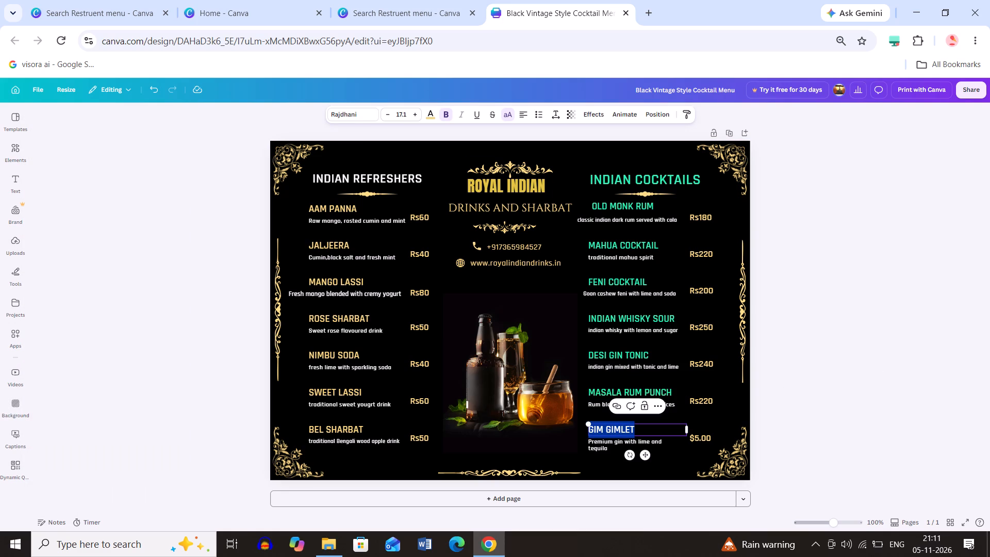
pyautogui.press('BackSpace')
pyautogui.write('ko')
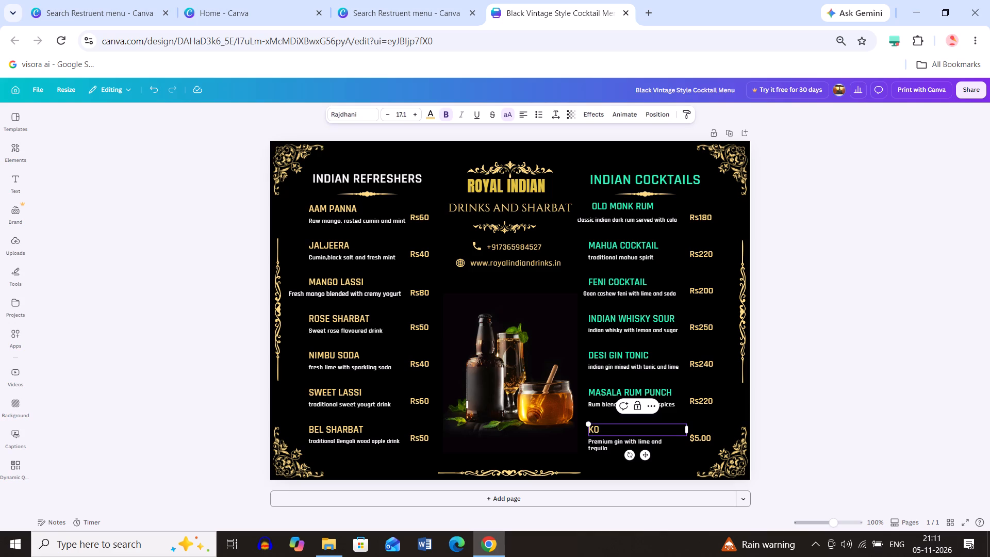
pyautogui.write('kum')
pyautogui.press('space')
pyautogui.write('feni')
# Recolour the KOKUM FENI name with the mint green from the Northern Lights palette.
pyautogui.moveTo(653, 429); pyautogui.dragTo(601, 436)
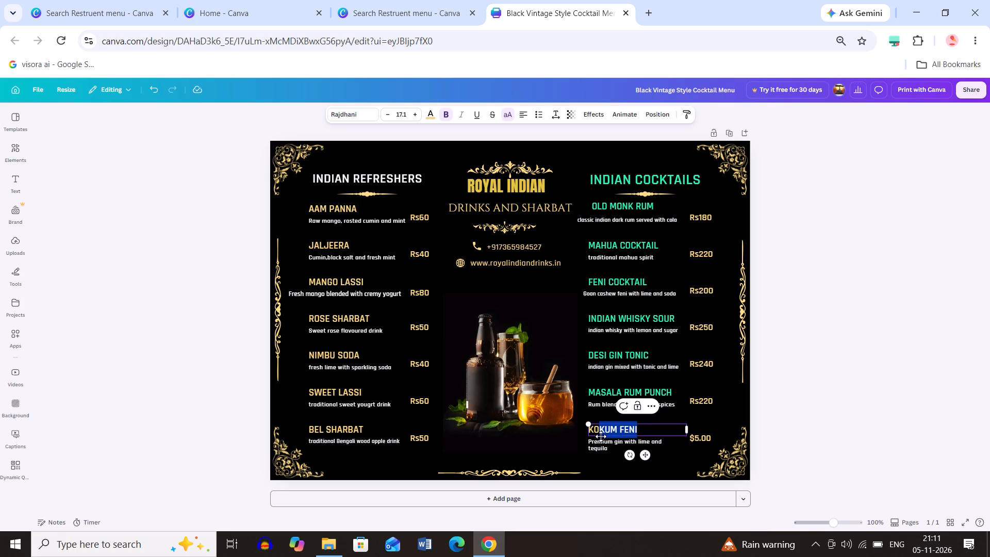
pyautogui.moveTo(601, 436); pyautogui.dragTo(589, 437)
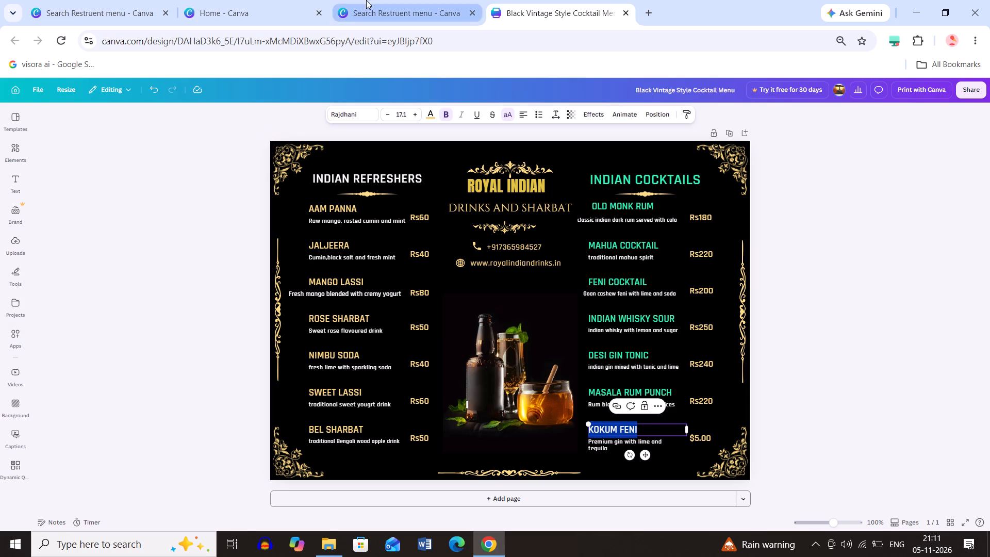
pyautogui.click(430, 114)
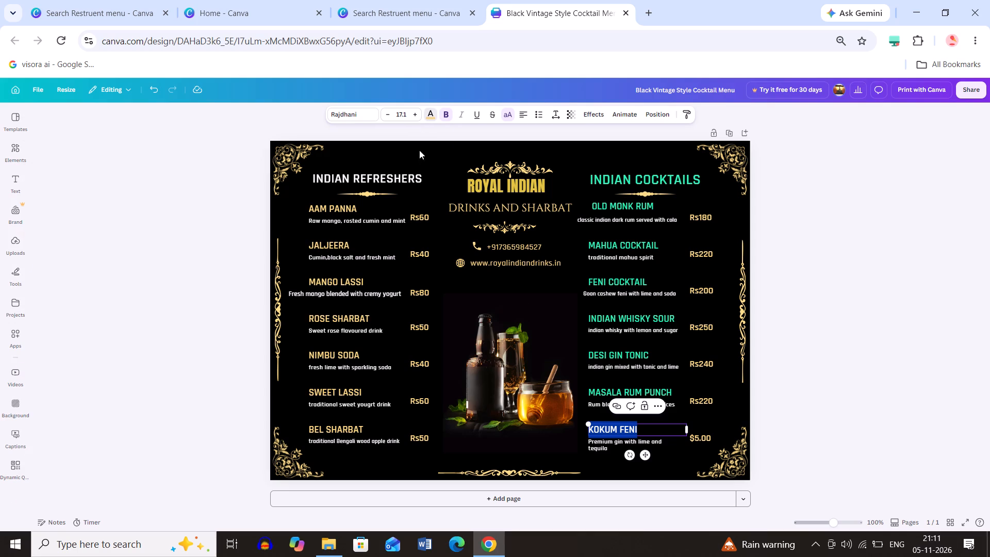
pyautogui.click(61, 401)
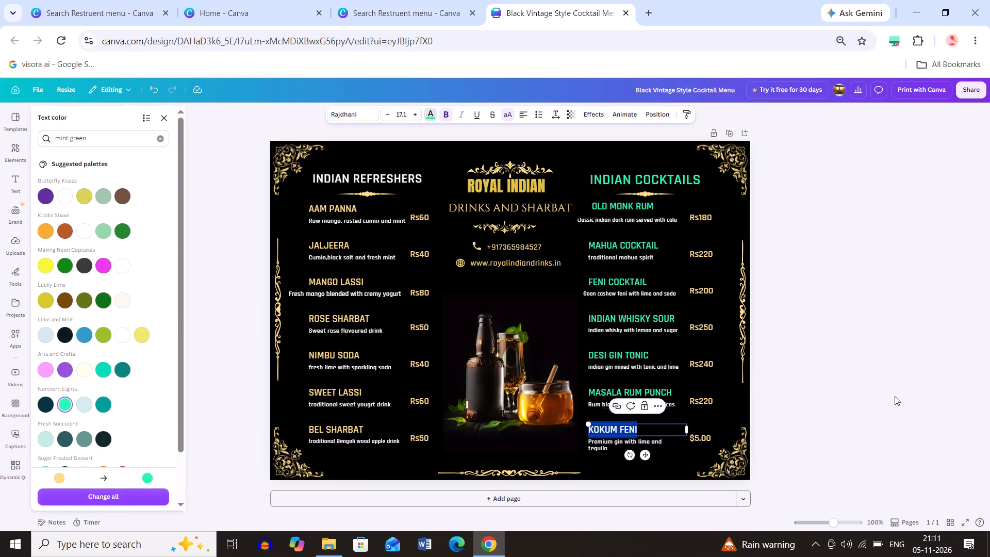
pyautogui.click(899, 394)
pyautogui.click(899, 394)
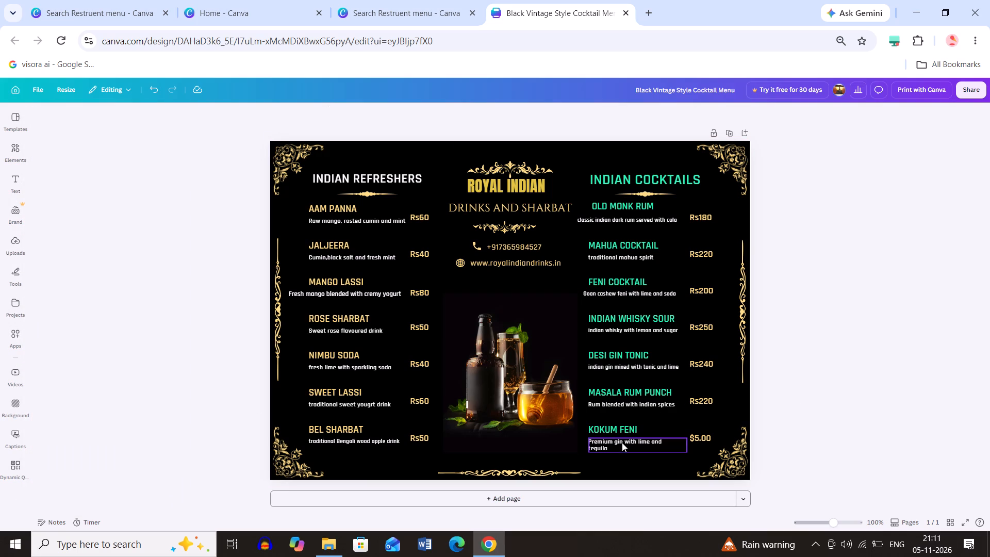
# Replace the description under KOKUM FENI with "goan feni with refreshing kokum flavour".
pyautogui.doubleClick(622, 443)
pyautogui.press('BackSpace')
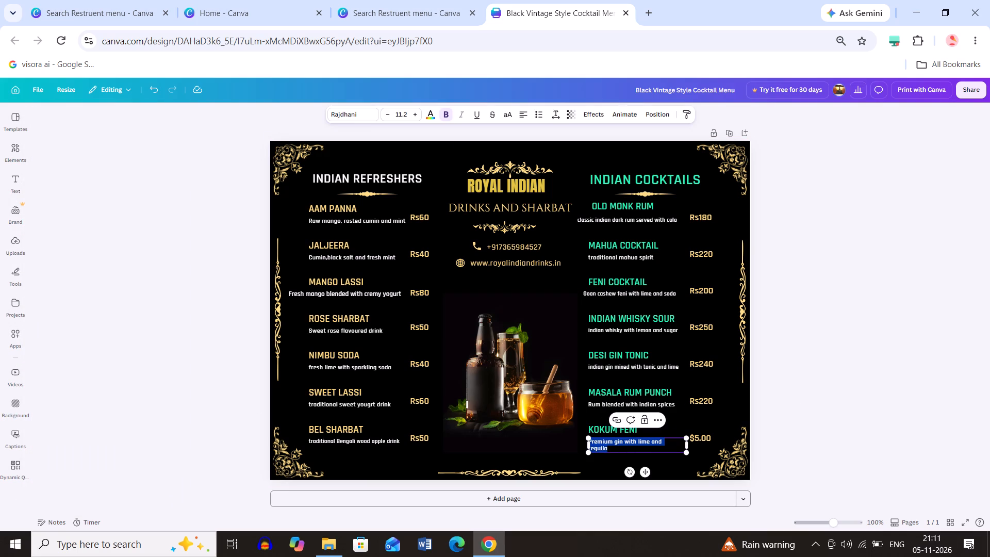
pyautogui.write('goan')
pyautogui.press('space')
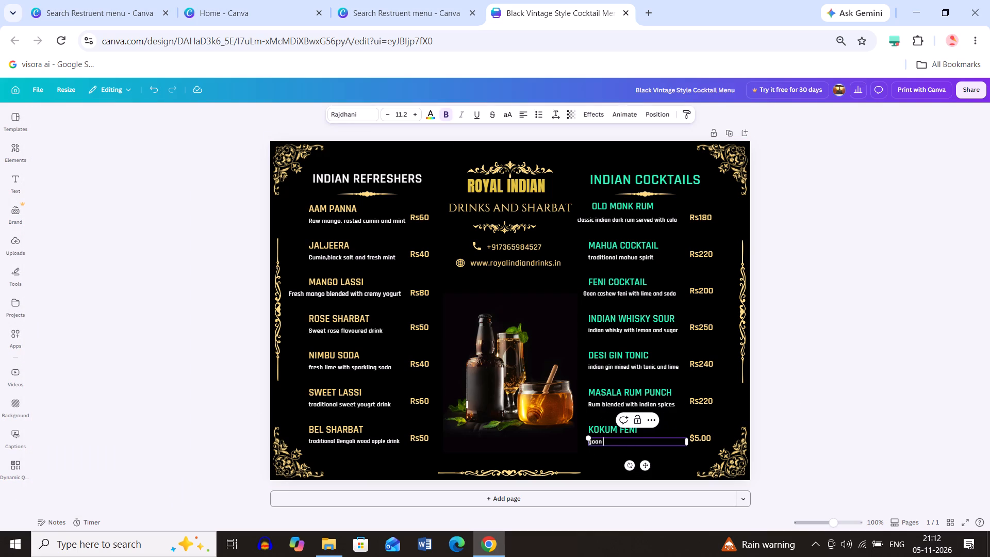
pyautogui.write('feni')
pyautogui.press('space')
pyautogui.write('with')
pyautogui.press('space')
pyautogui.write('refreshing')
pyautogui.press('space')
pyautogui.write('koku')
pyautogui.press('n')
pyautogui.press('BackSpace')
pyautogui.press('m')
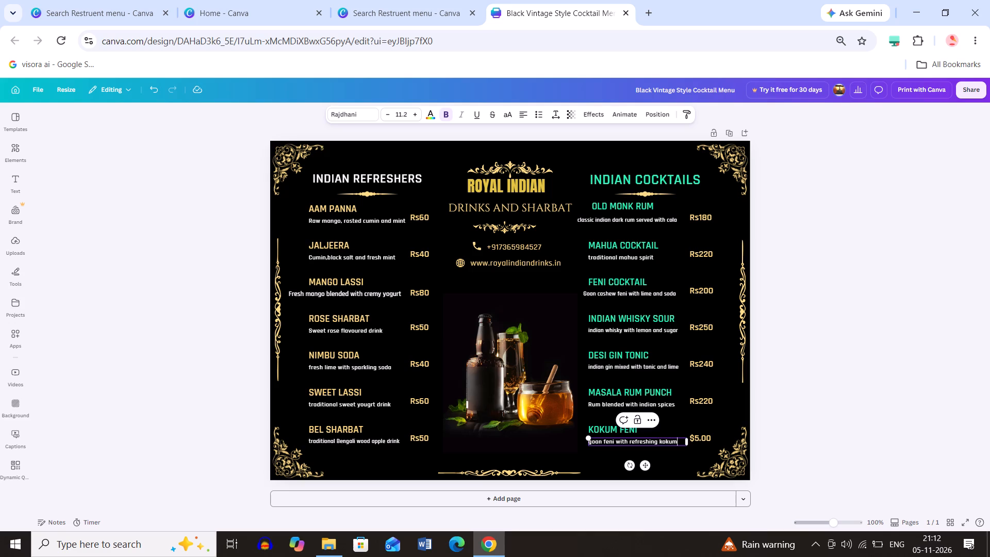
pyautogui.press('space')
pyautogui.write('flavour')
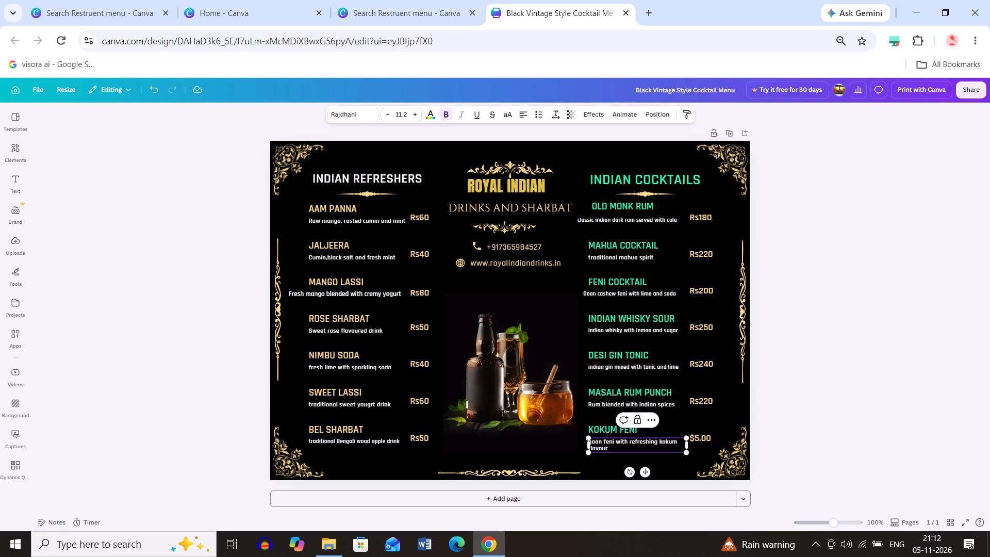
# Reduce the KOKUM FENI description's font size by two steps so it fits on one line.
pyautogui.click(387, 111)
pyautogui.click(387, 111)
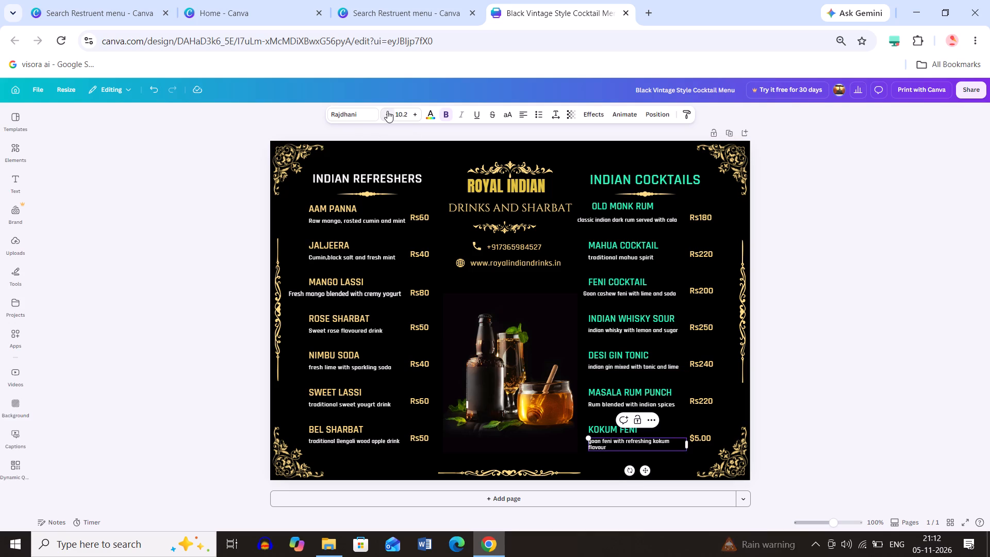
pyautogui.click(931, 421)
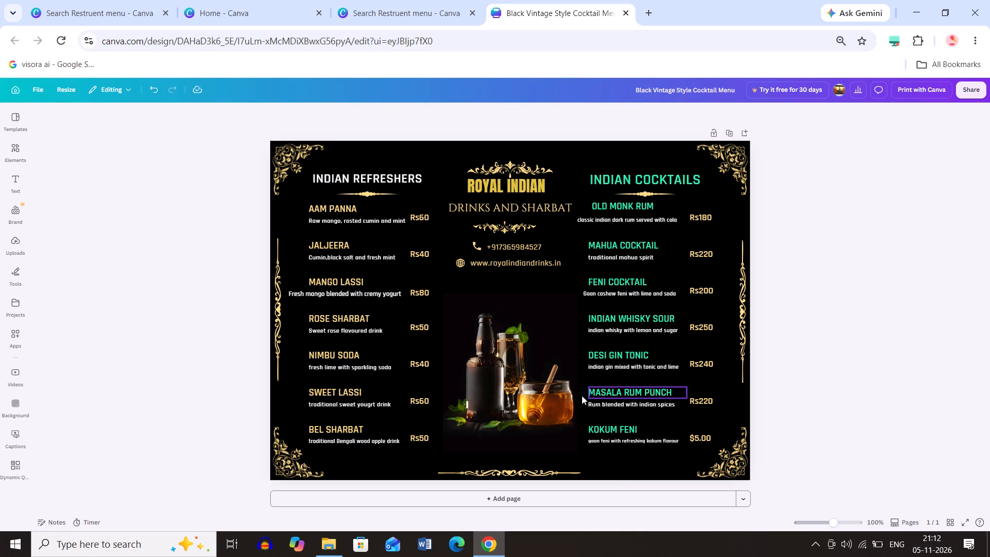
# Search the replacement photos for "Rum" for the central bottle and honey jar picture.
pyautogui.click(530, 365)
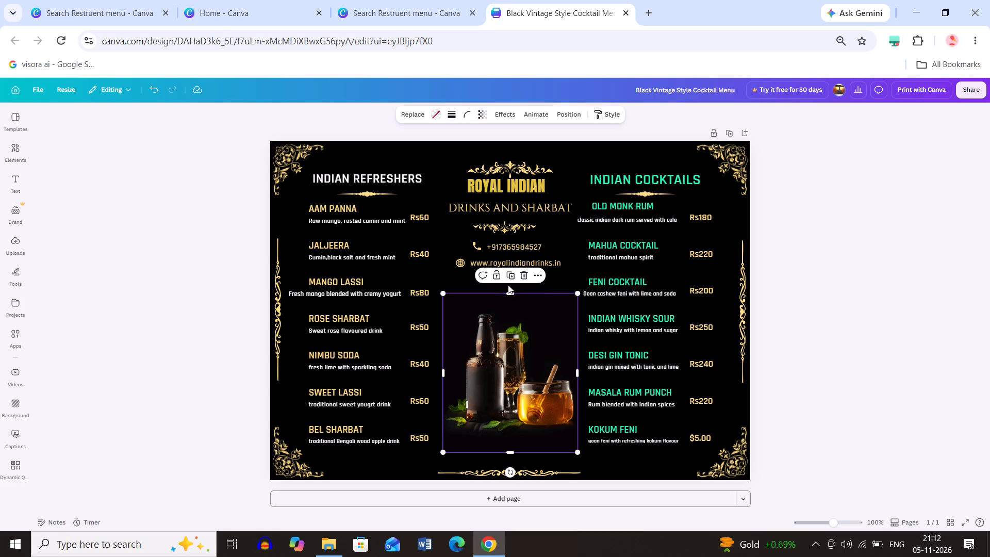
pyautogui.click(409, 117)
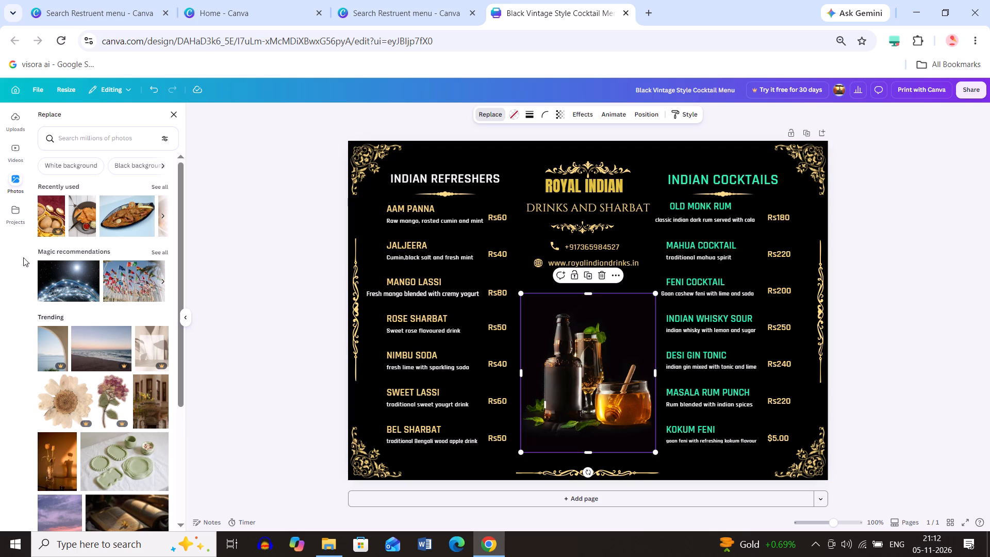
pyautogui.click(119, 145)
pyautogui.write('RF')
pyautogui.press('BackSpace')
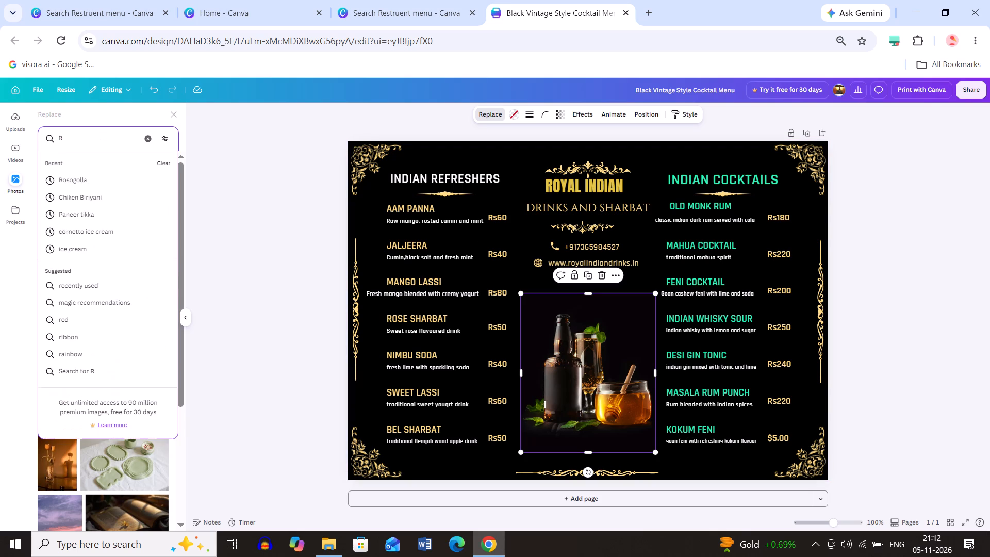
pyautogui.press('u')
pyautogui.press('m')
pyautogui.press('Return')
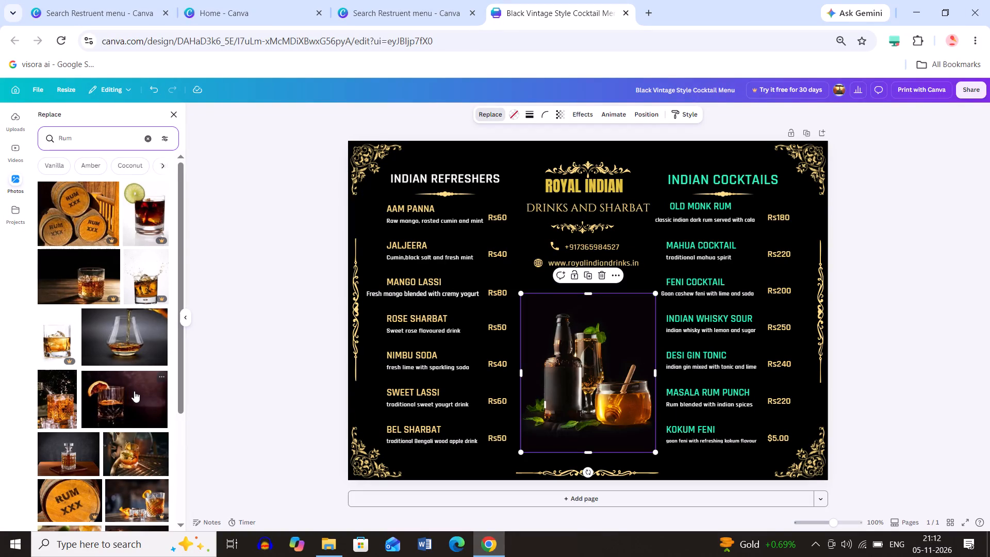
# Examine the Rum photo results for a drink picture that suits the menu's dark, vintage design.
pyautogui.scroll(-3, 135, 391)
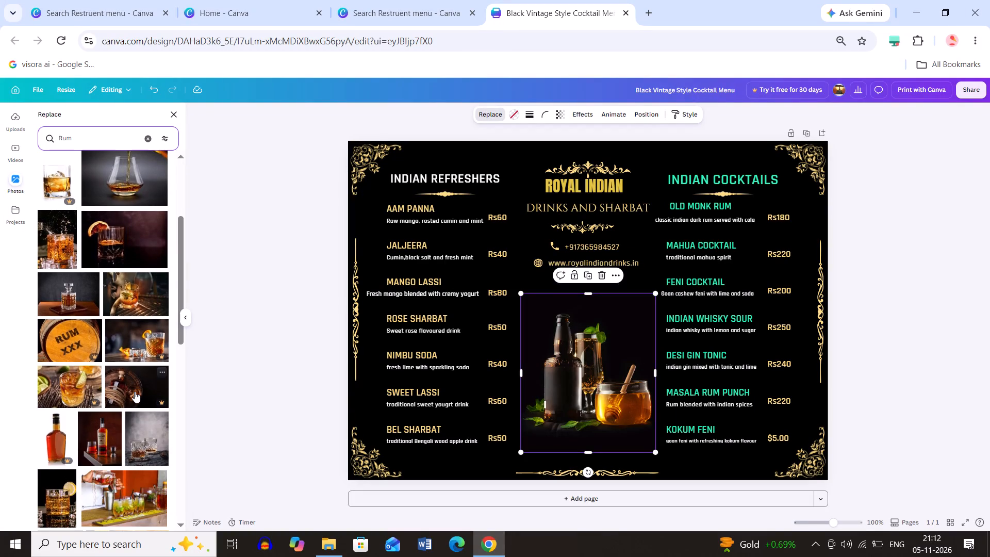
pyautogui.scroll(-5, 135, 391)
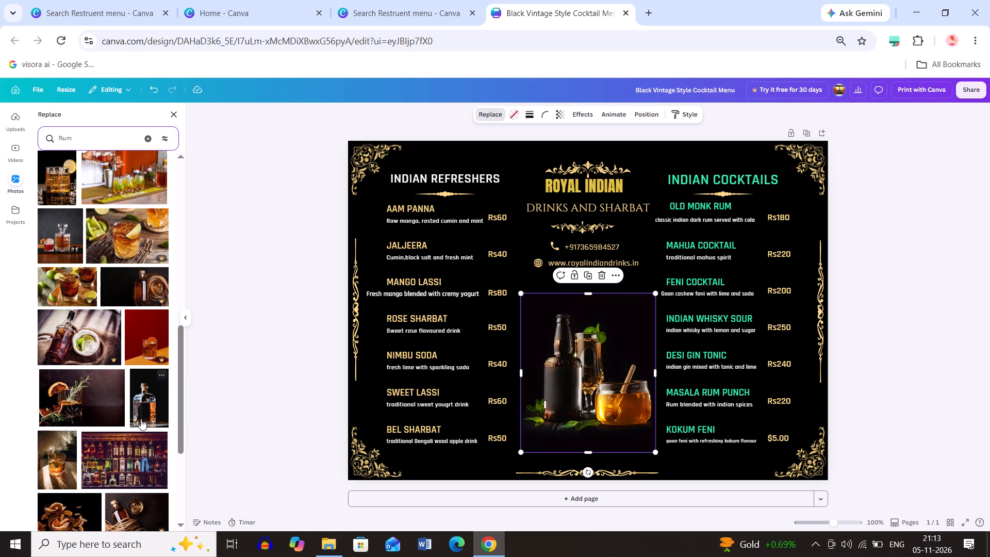
pyautogui.scroll(-3, 141, 419)
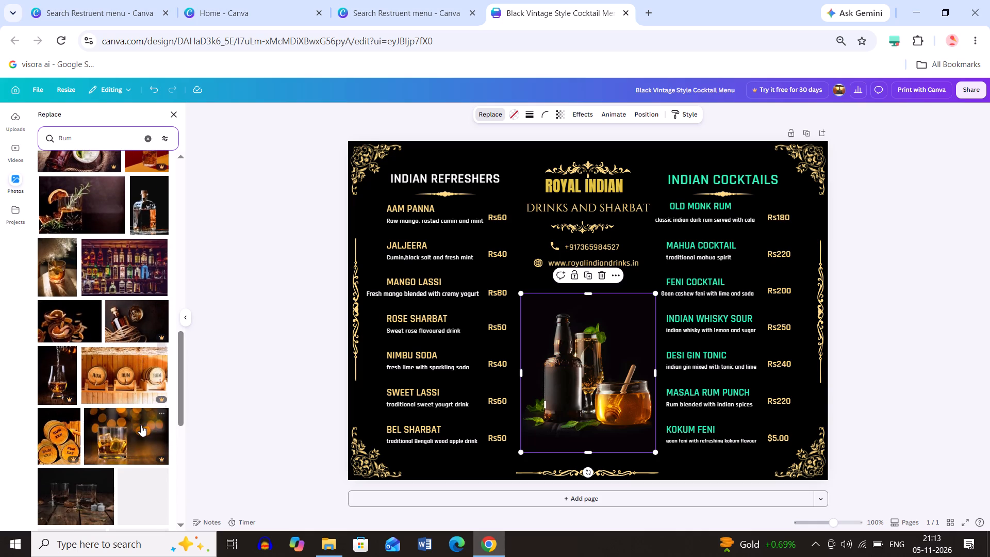
pyautogui.scroll(-2, 141, 425)
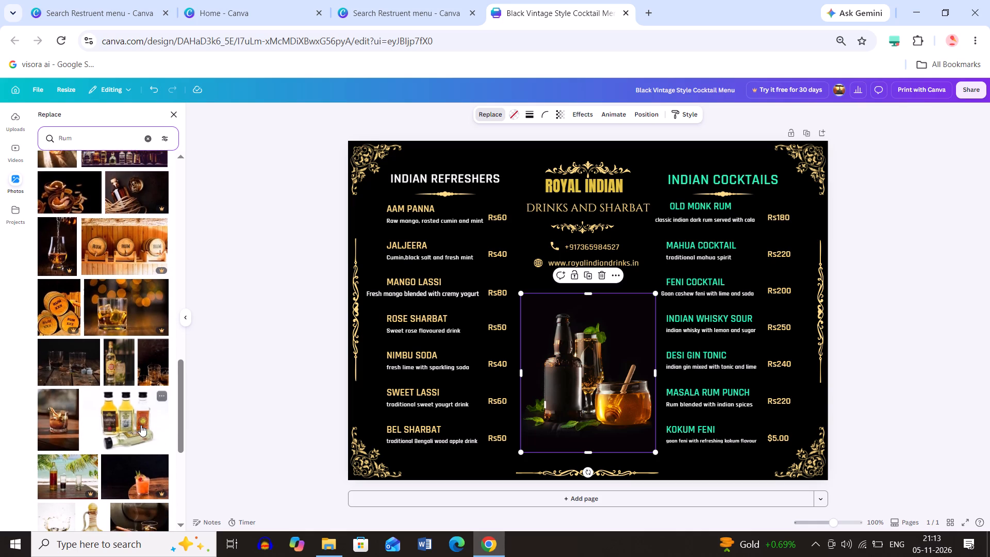
pyautogui.scroll(-3, 141, 425)
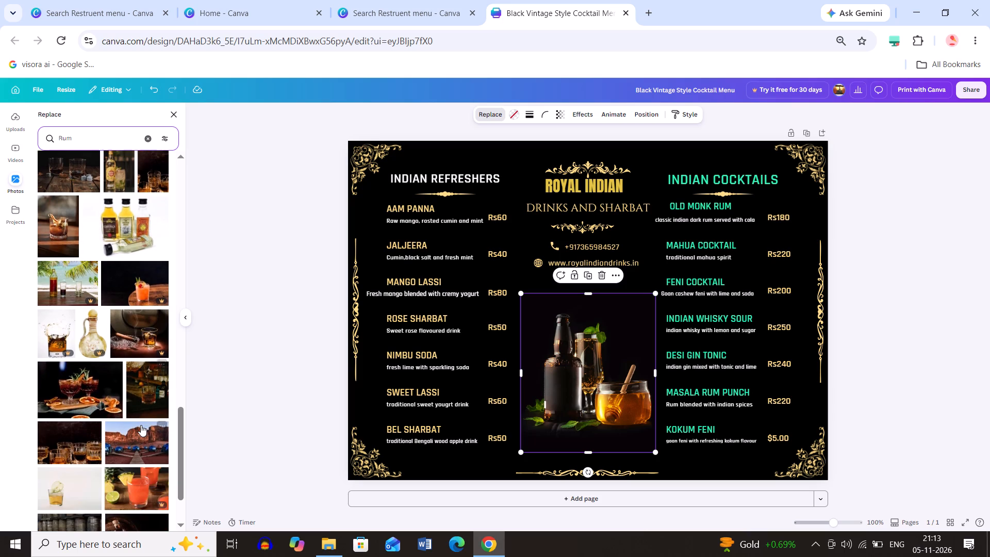
pyautogui.scroll(-2, 141, 425)
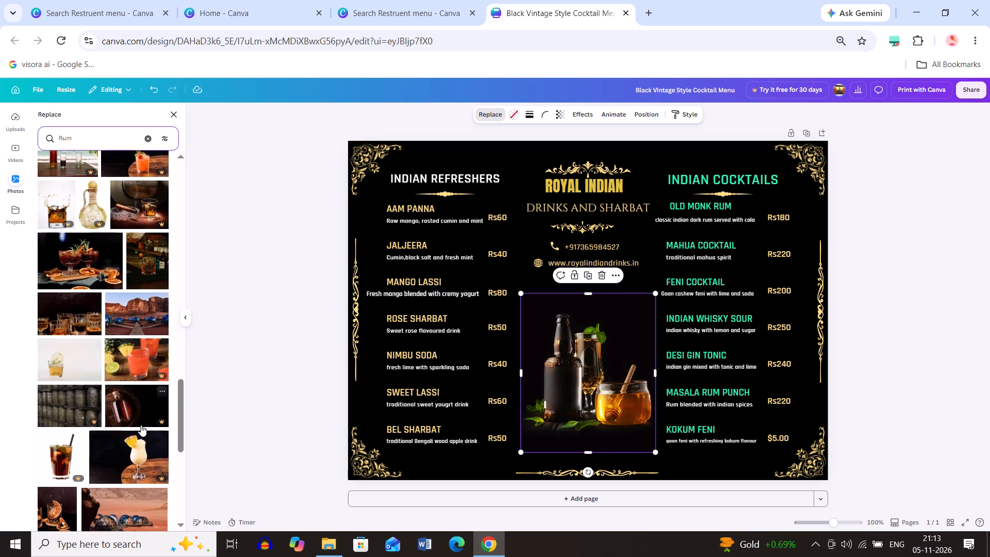
pyautogui.scroll(-3, 141, 425)
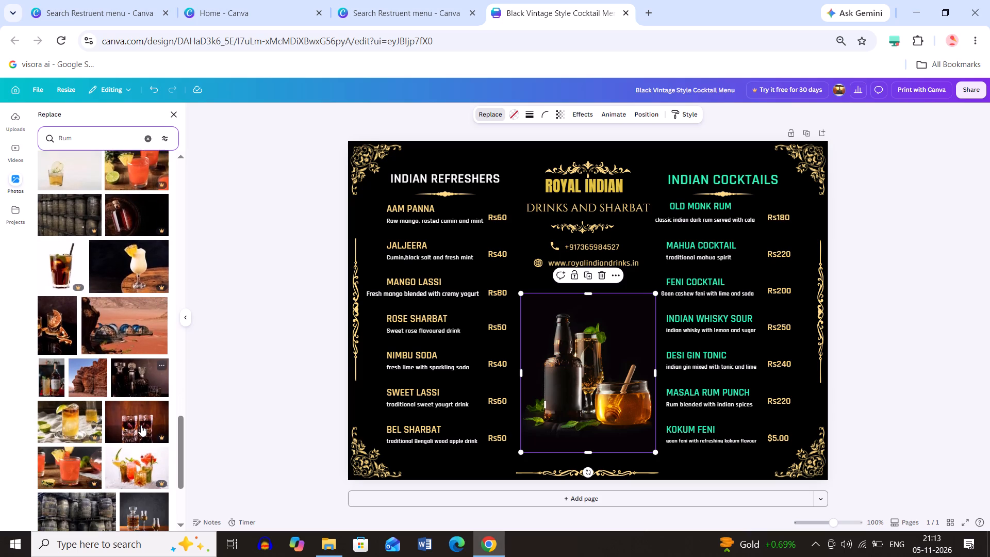
pyautogui.scroll(-4, 141, 425)
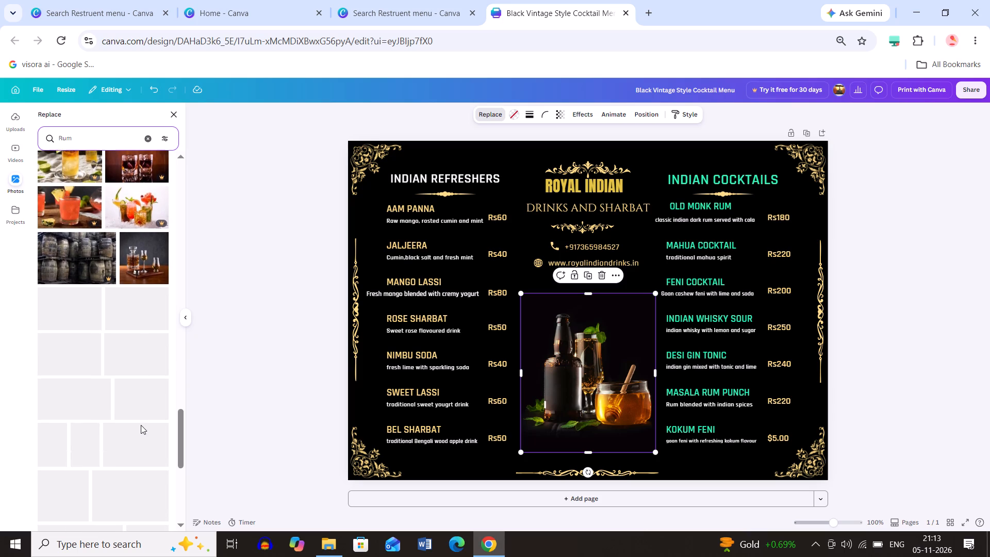
pyautogui.scroll(-1, 141, 425)
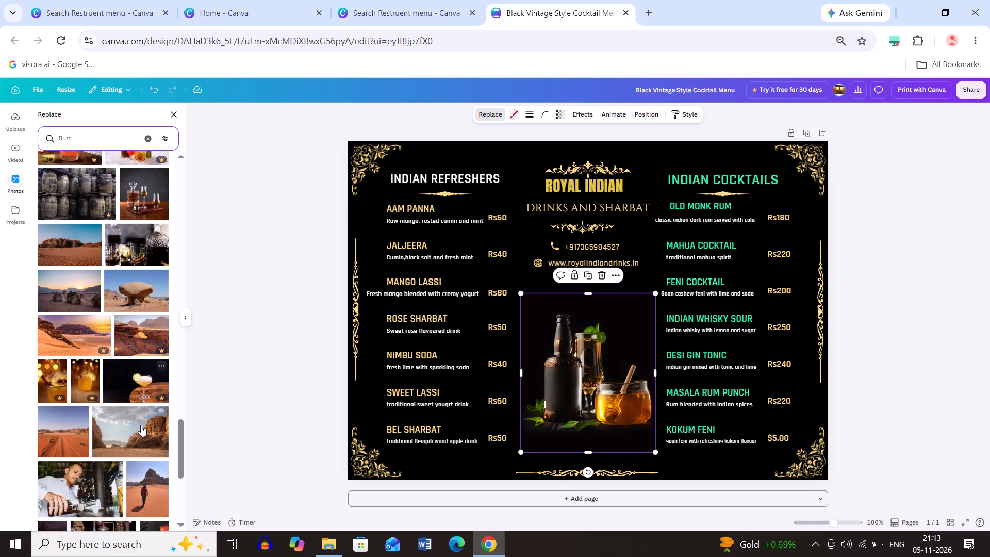
pyautogui.scroll(-3, 141, 425)
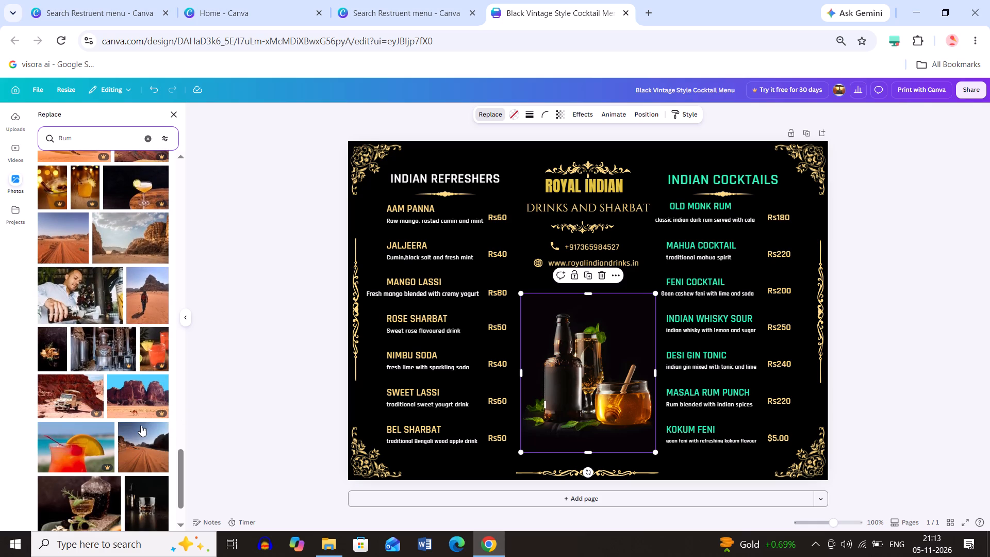
pyautogui.scroll(-1, 141, 425)
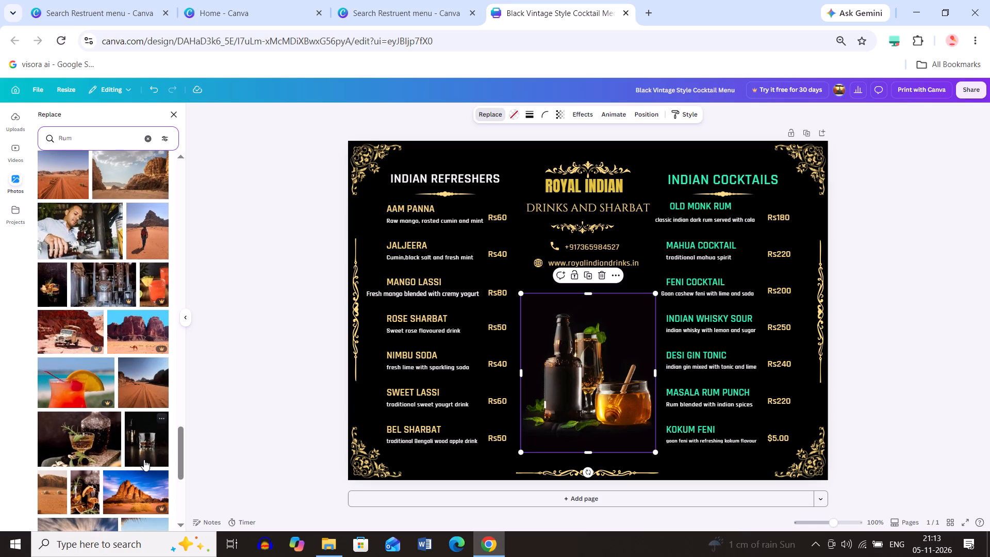
pyautogui.scroll(-3, 144, 460)
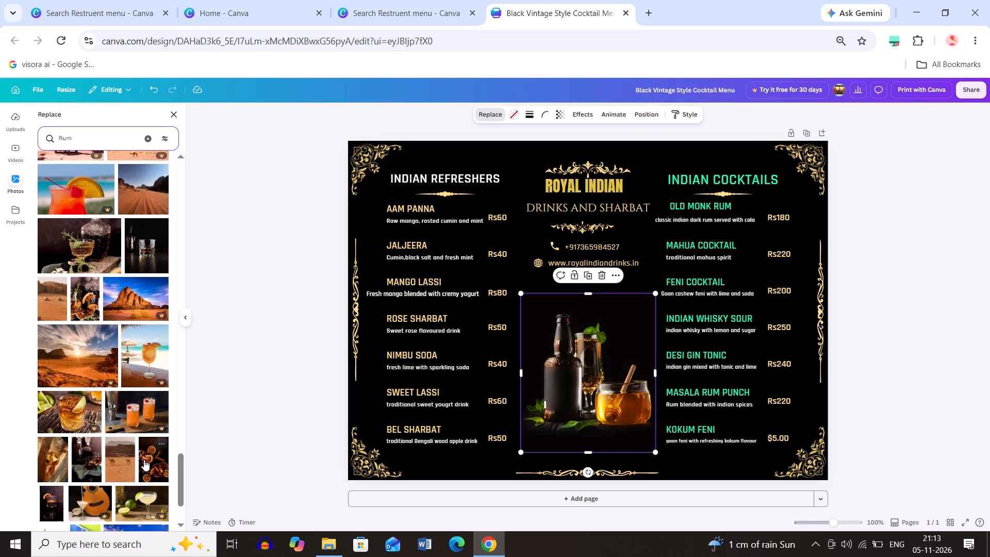
pyautogui.scroll(-6, 144, 460)
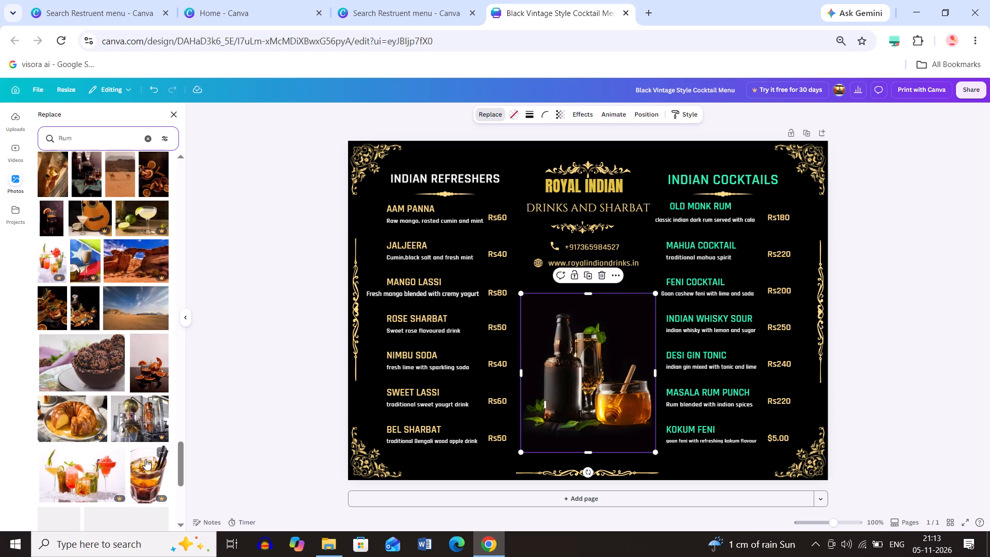
pyautogui.scroll(-3, 145, 459)
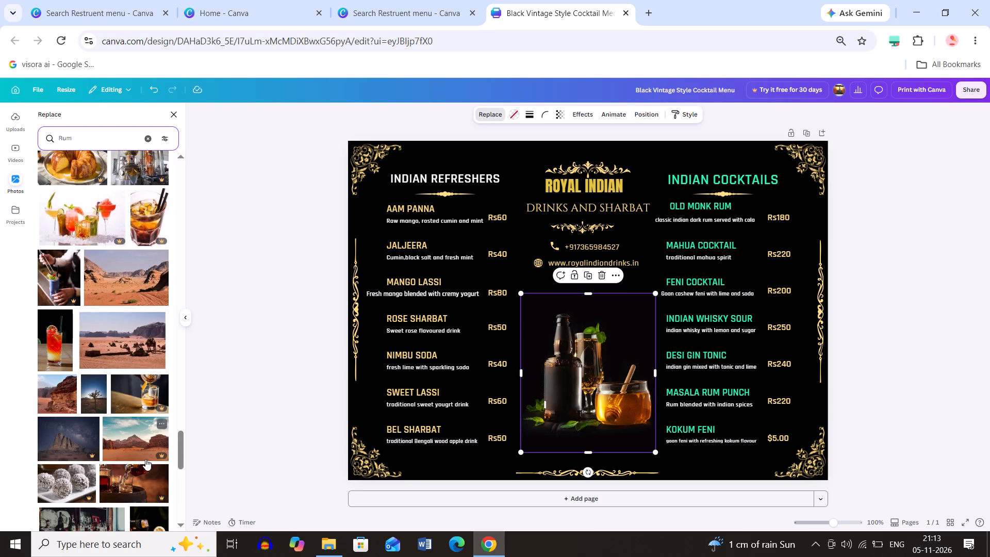
pyautogui.scroll(5, 145, 459)
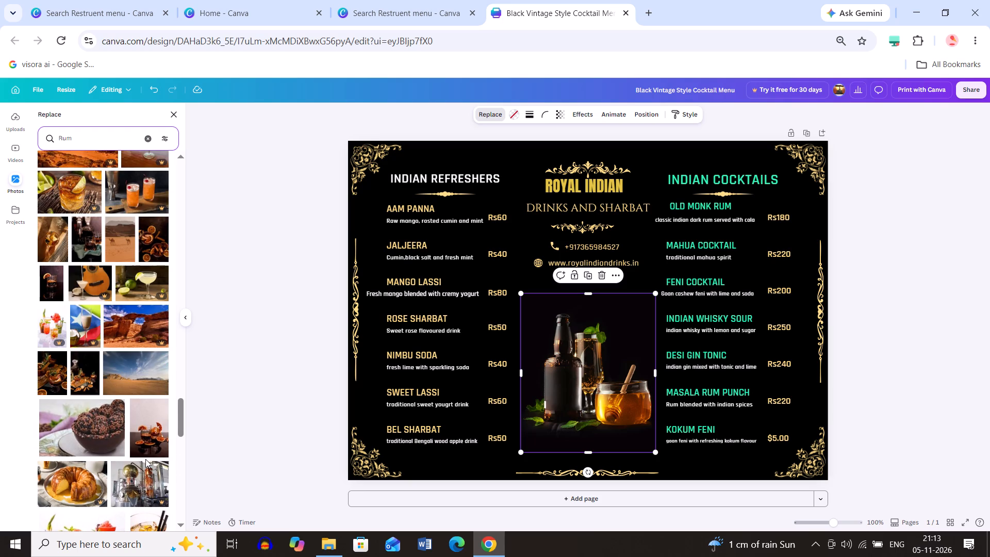
pyautogui.scroll(4, 145, 459)
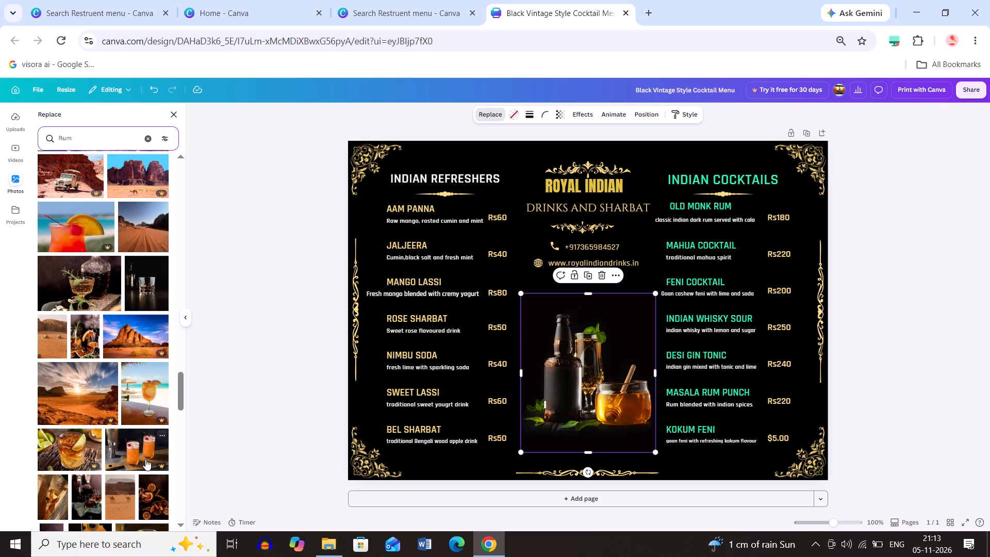
pyautogui.scroll(2, 145, 459)
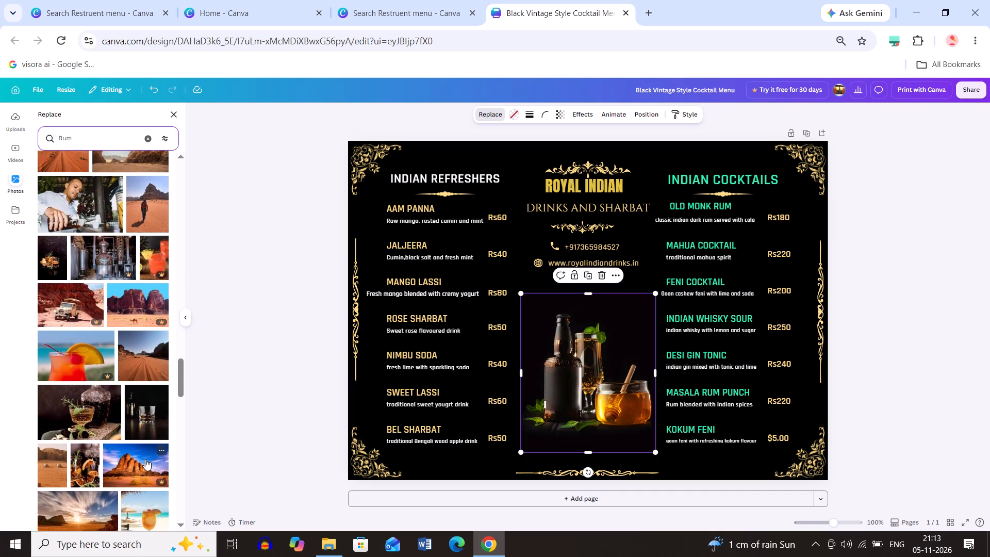
pyautogui.scroll(8, 145, 459)
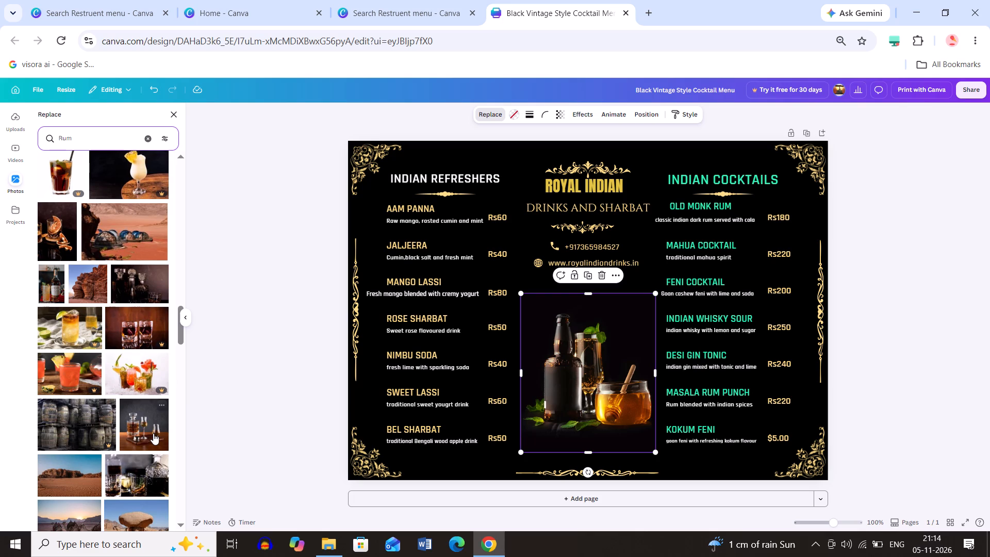
pyautogui.scroll(-4, 140, 267)
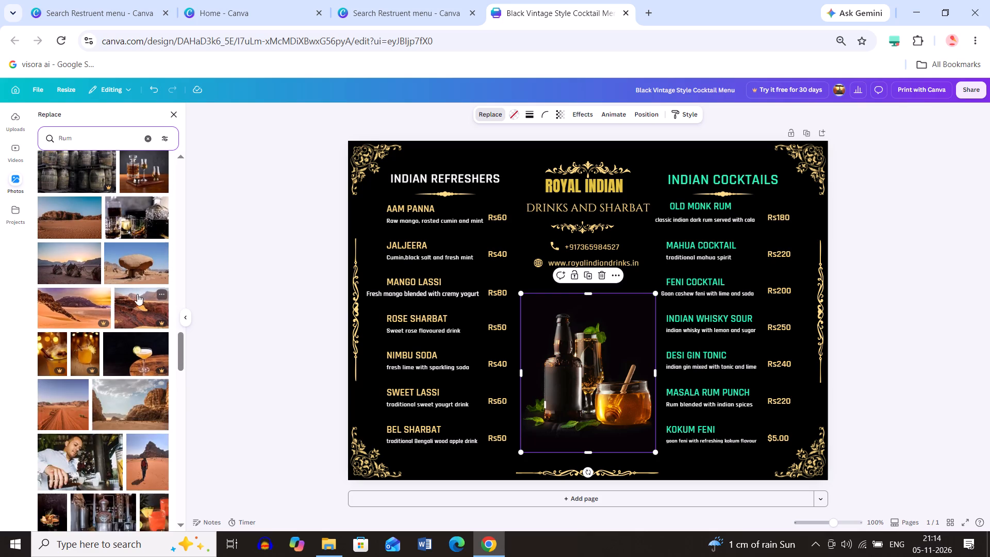
pyautogui.scroll(-4, 137, 295)
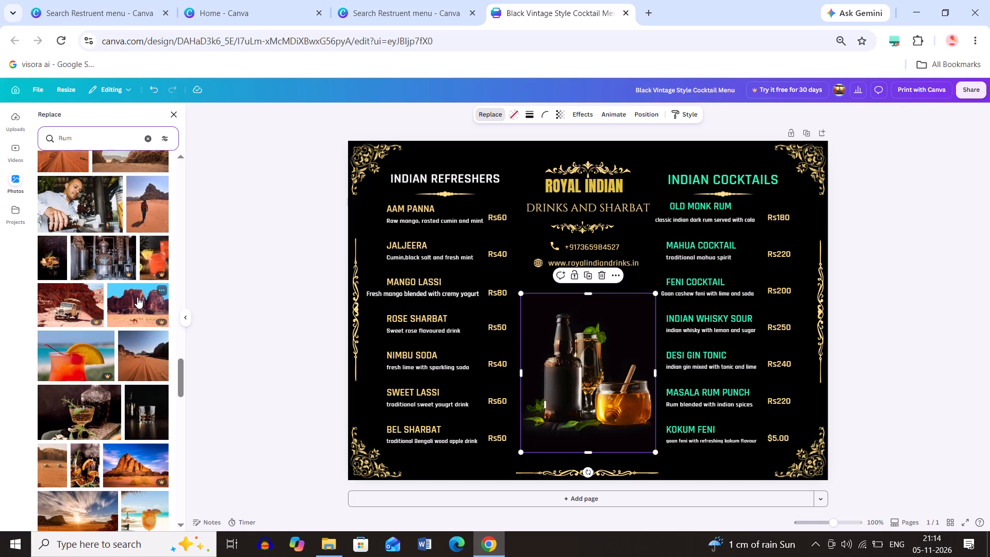
pyautogui.scroll(-3, 132, 282)
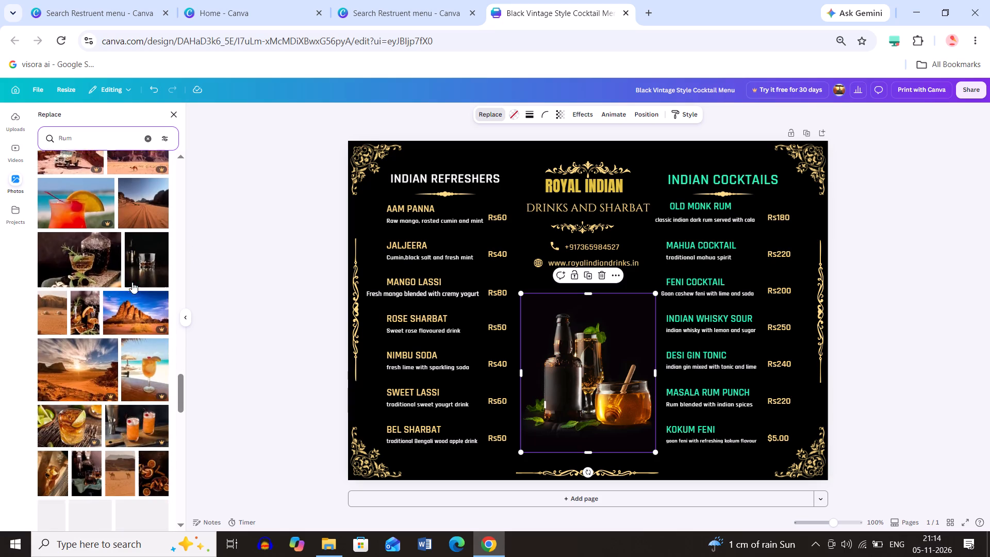
pyautogui.scroll(9, 132, 282)
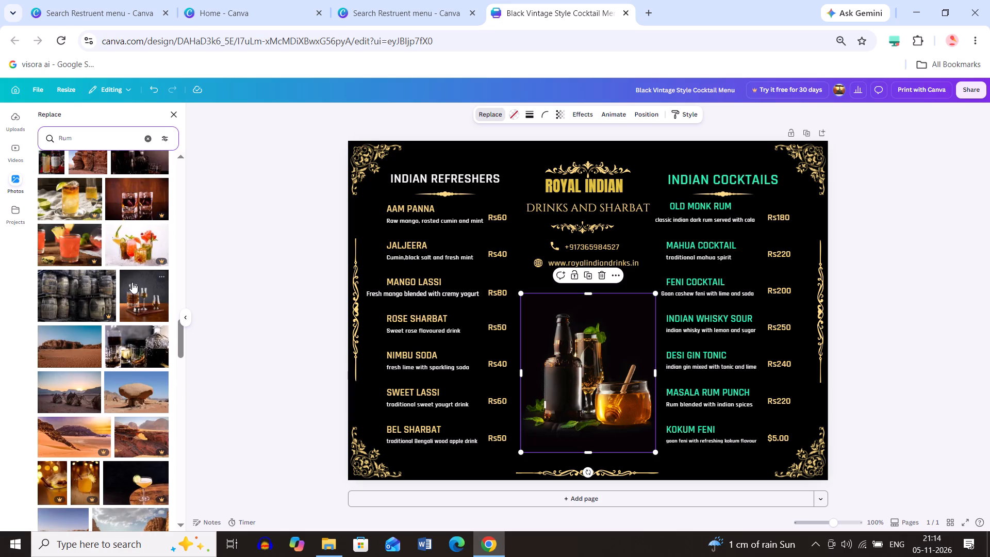
pyautogui.scroll(4, 132, 282)
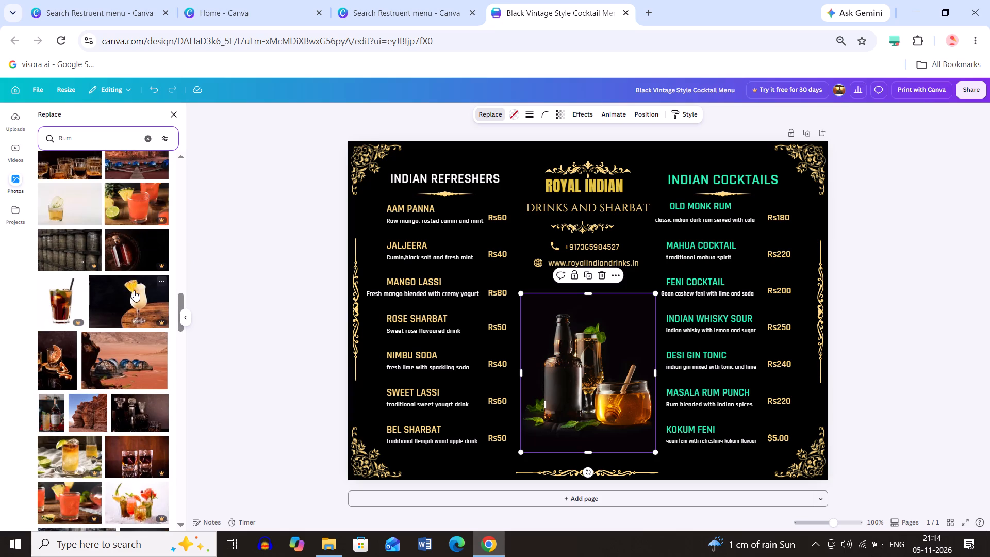
pyautogui.scroll(5, 134, 290)
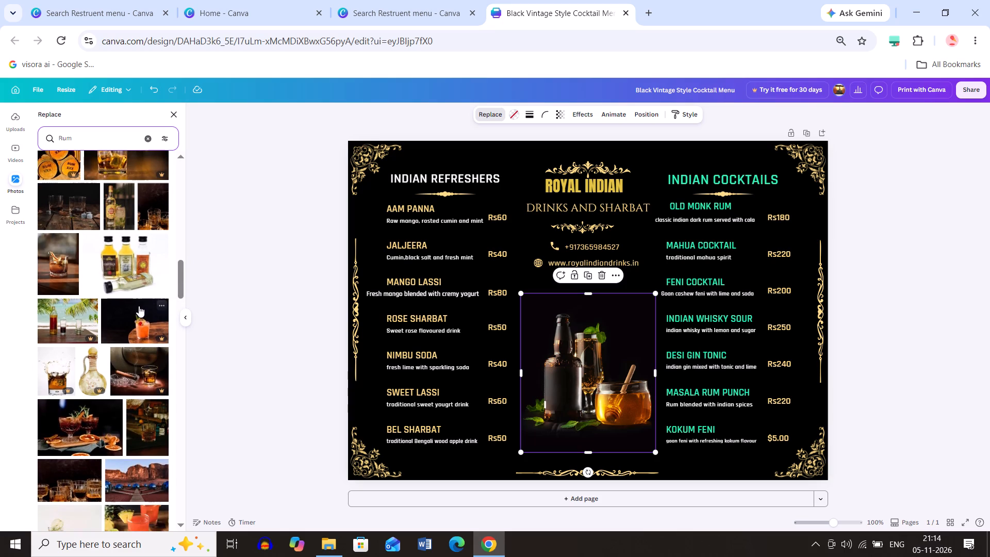
pyautogui.scroll(2, 128, 292)
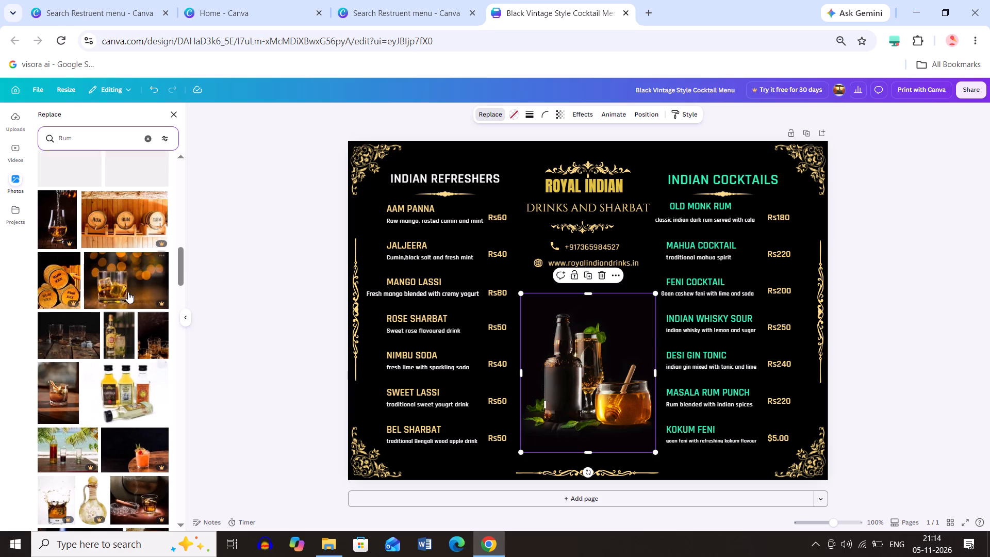
pyautogui.scroll(1, 117, 328)
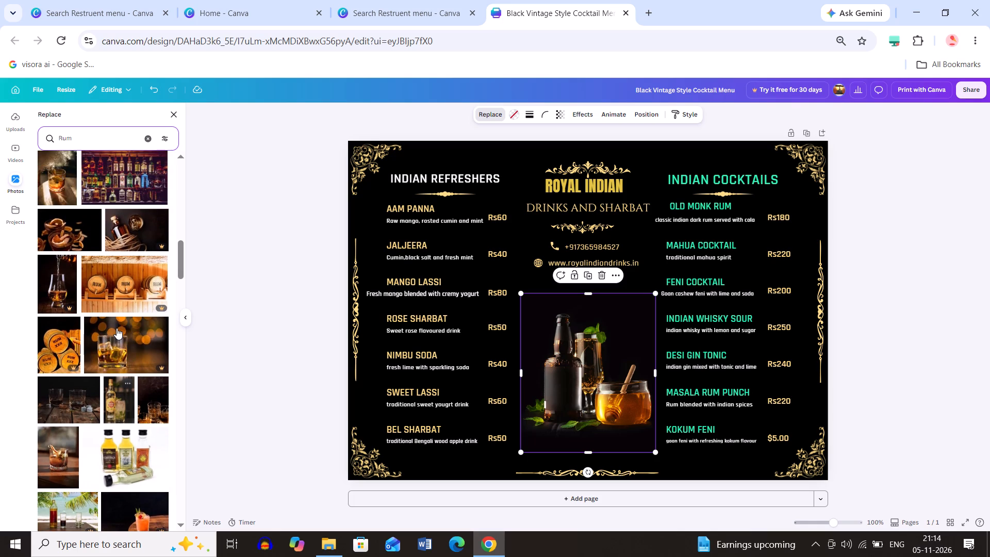
pyautogui.scroll(-1, 91, 385)
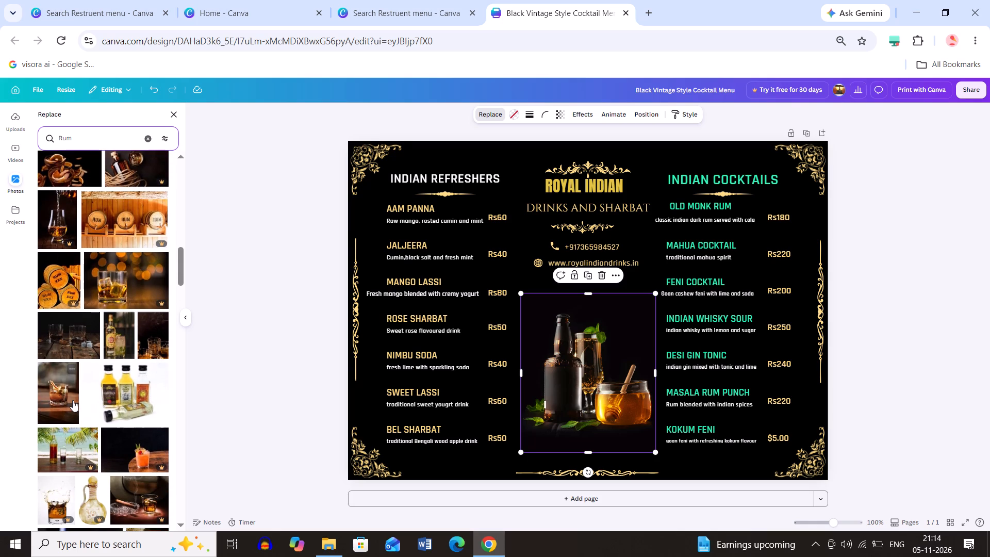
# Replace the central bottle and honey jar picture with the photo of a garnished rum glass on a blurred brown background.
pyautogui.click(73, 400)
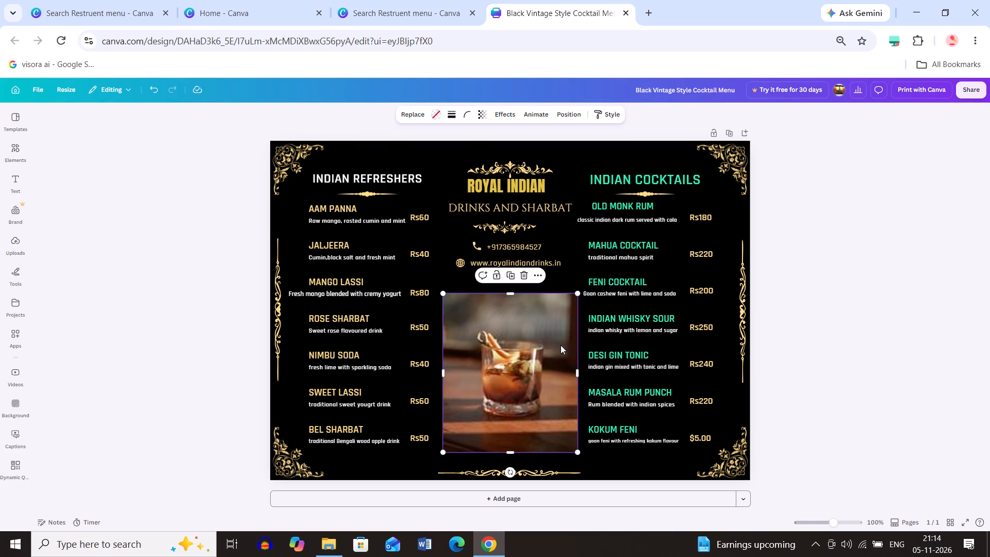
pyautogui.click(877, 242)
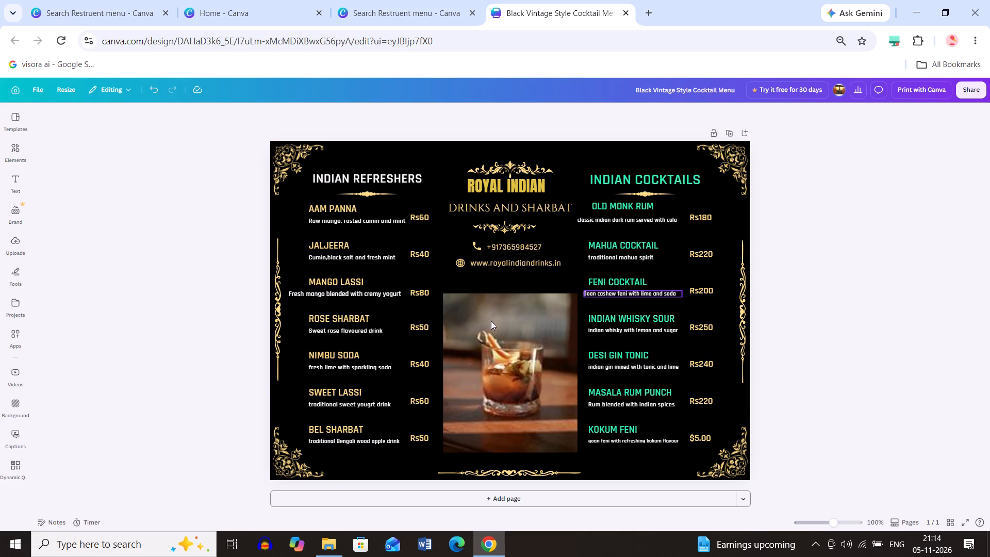
# Replace the central picture with the Rum result showing a cut-glass tumbler with an orange slice on a dark maroon background.
pyautogui.click(486, 326)
pyautogui.click(421, 111)
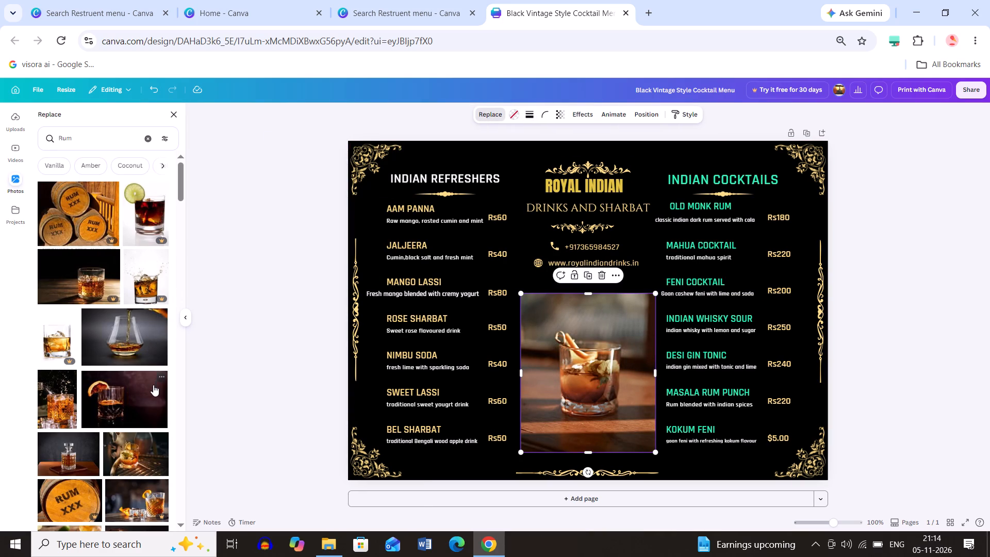
pyautogui.click(143, 406)
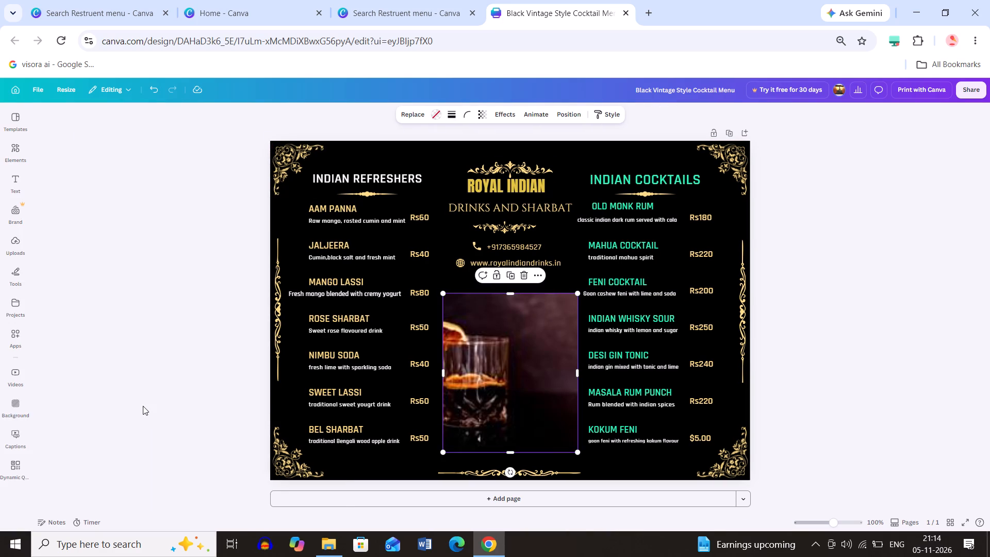
# Shift the central rum glass photo slightly sideways toward the Indian Cocktails column.
pyautogui.moveTo(491, 373); pyautogui.dragTo(501, 373)
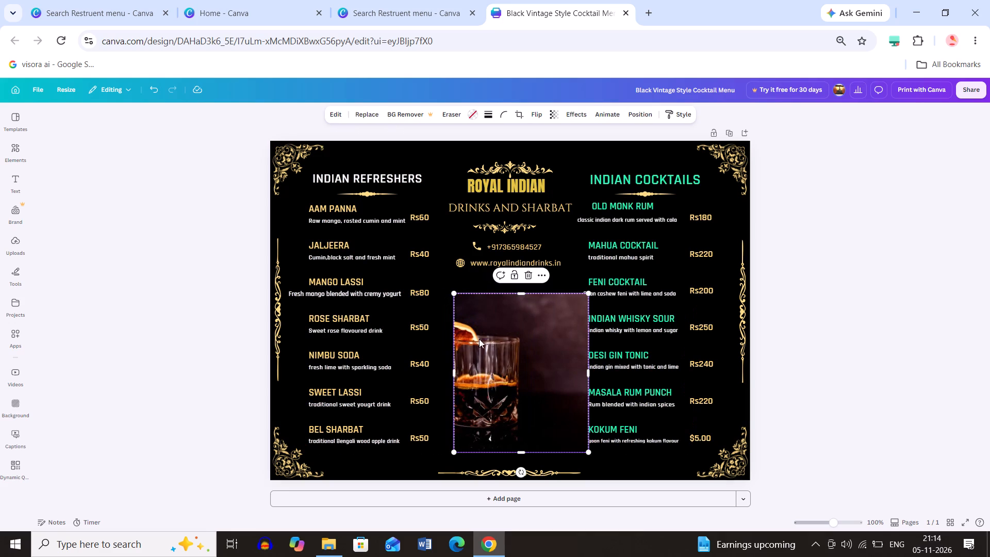
pyautogui.click(444, 235)
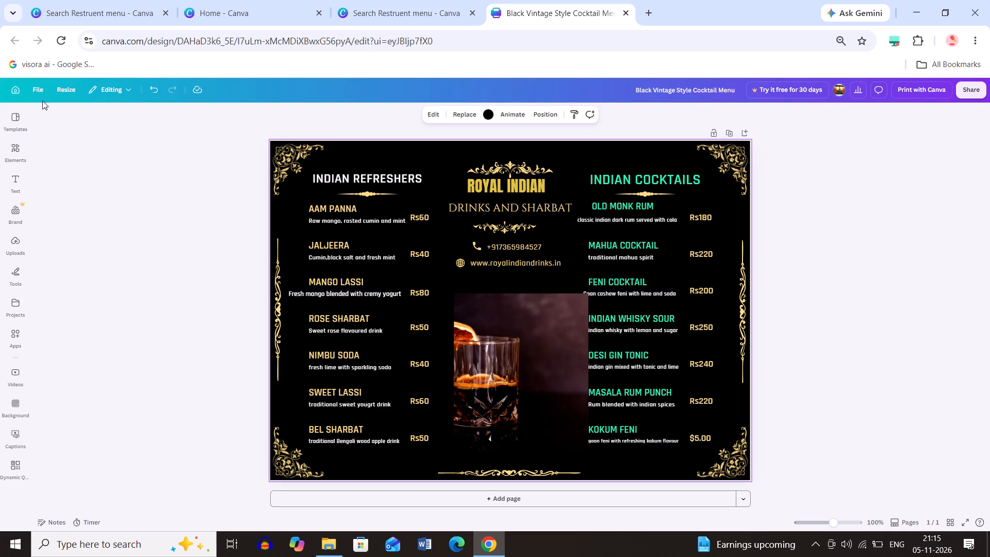
# Download the drinks menu design as a PNG image using the suggested settings.
pyautogui.click(36, 88)
pyautogui.click(970, 92)
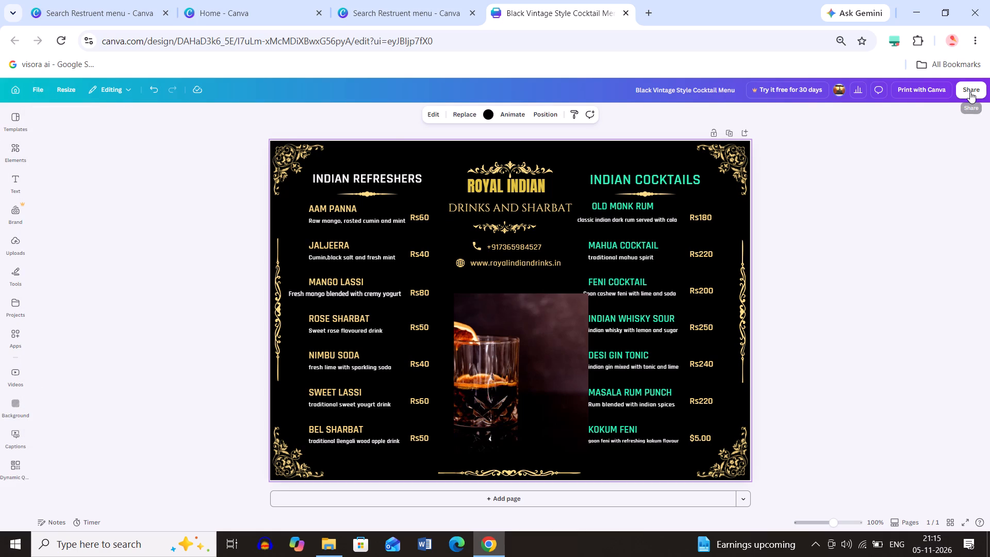
pyautogui.click(970, 92)
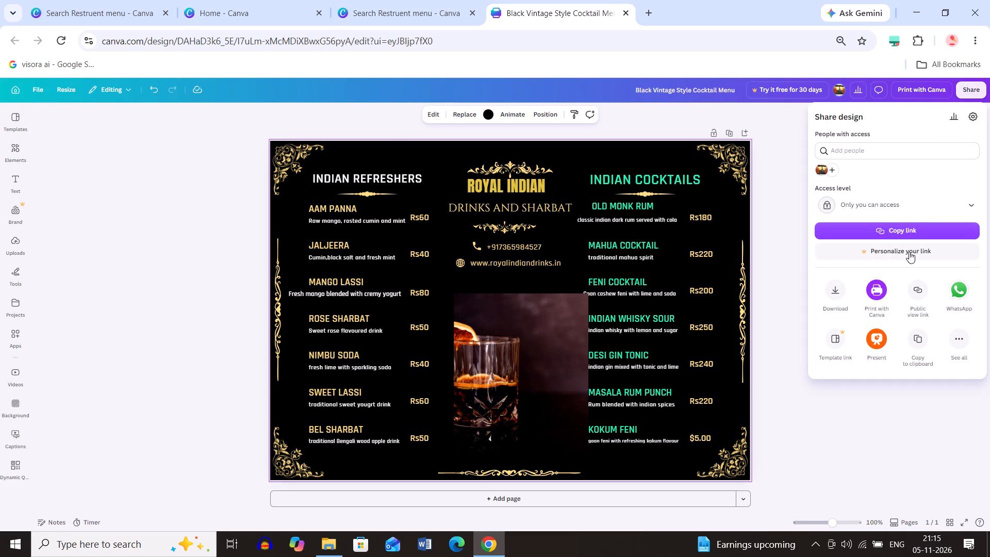
pyautogui.click(842, 300)
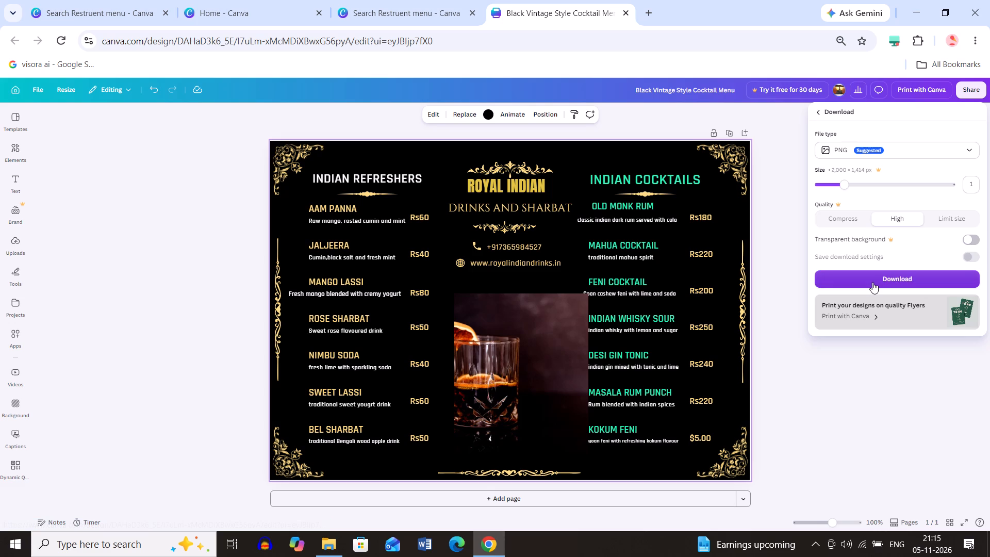
pyautogui.click(872, 282)
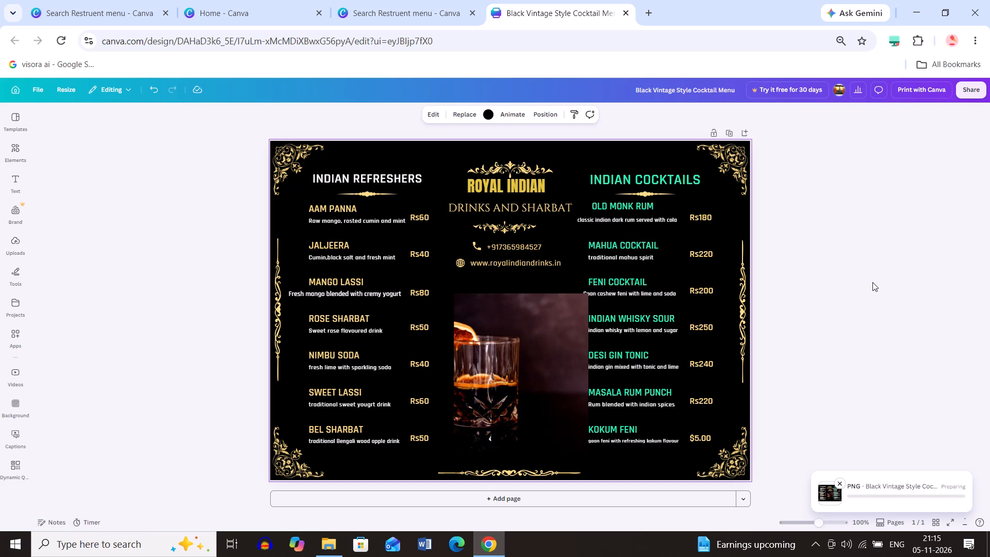